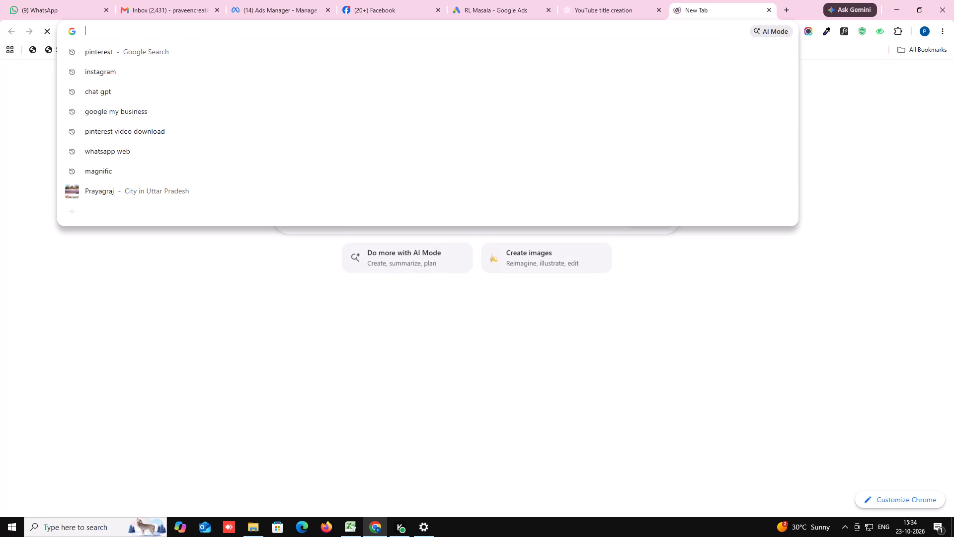
pyautogui.write('you')
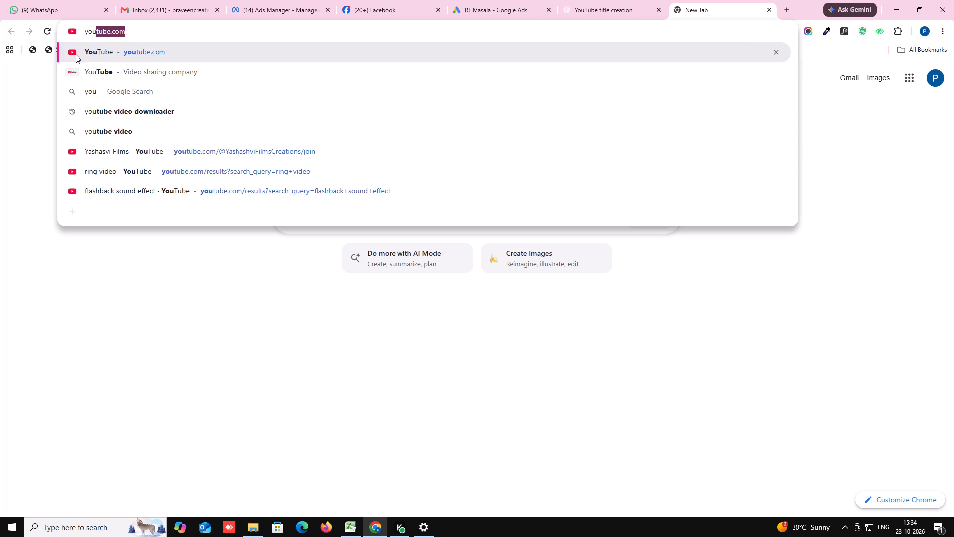
pyautogui.click(90, 53)
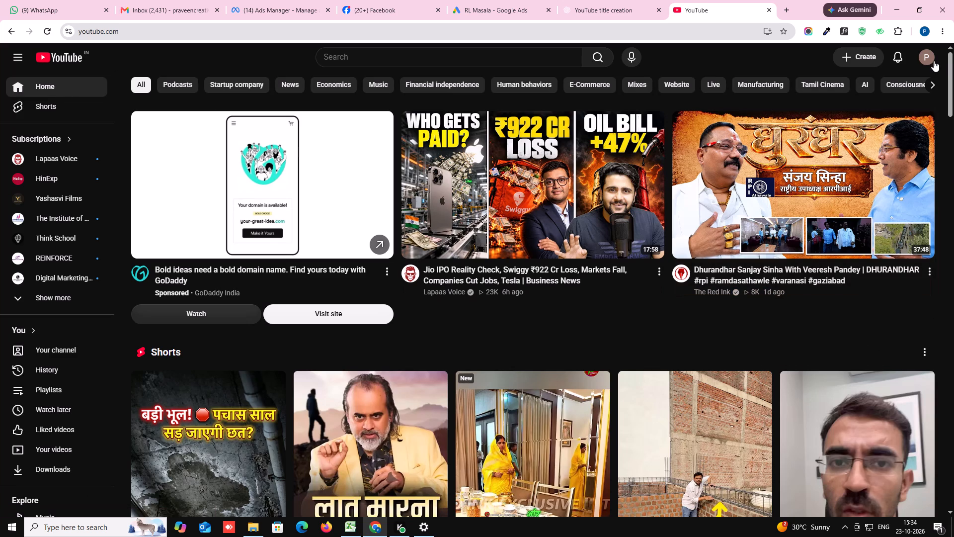
pyautogui.click(924, 56)
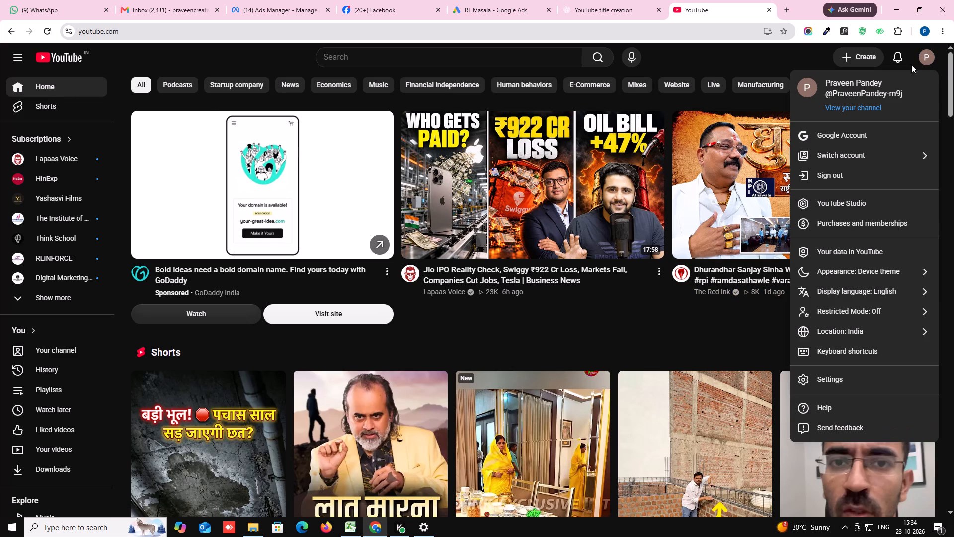
pyautogui.click(846, 153)
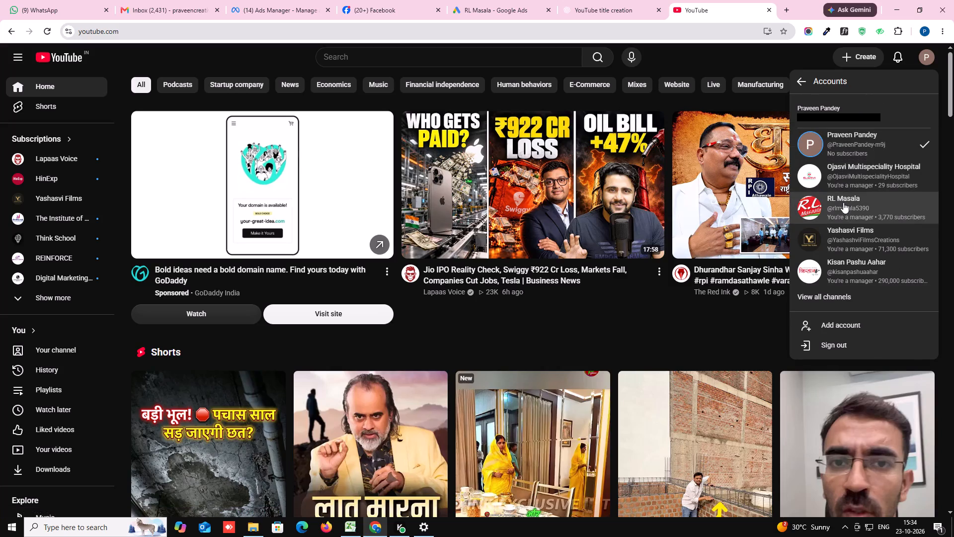
pyautogui.click(843, 203)
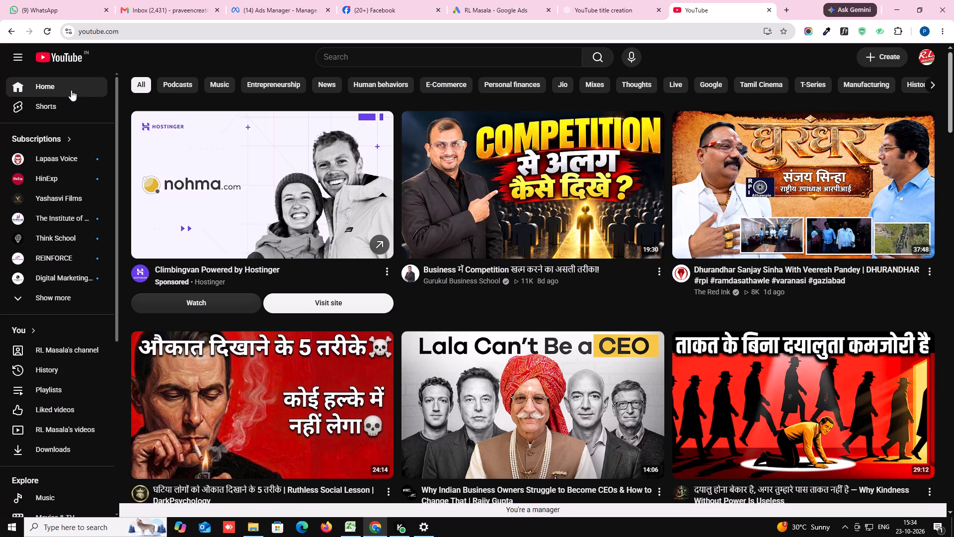
# Open YouTube Studio for the RL Masala channel.
pyautogui.click(919, 56)
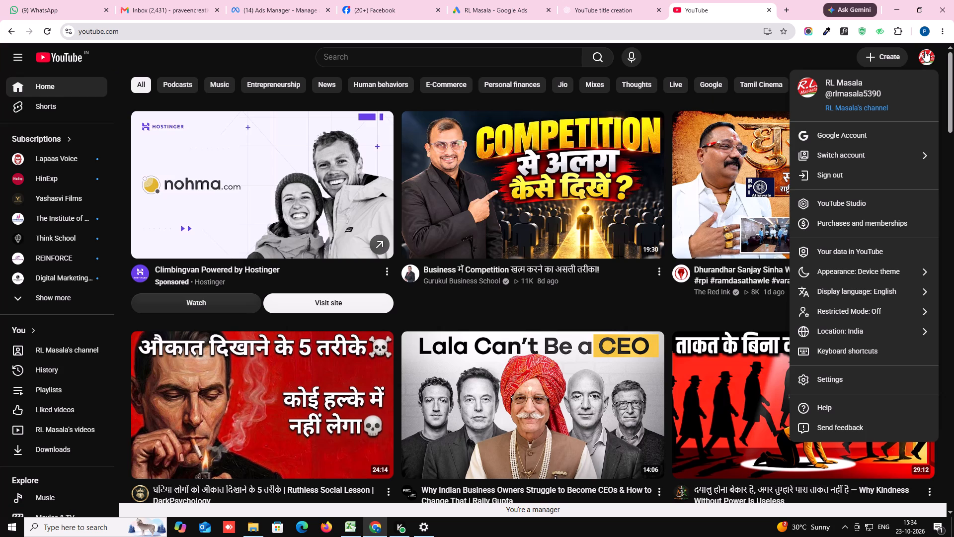
pyautogui.click(826, 200)
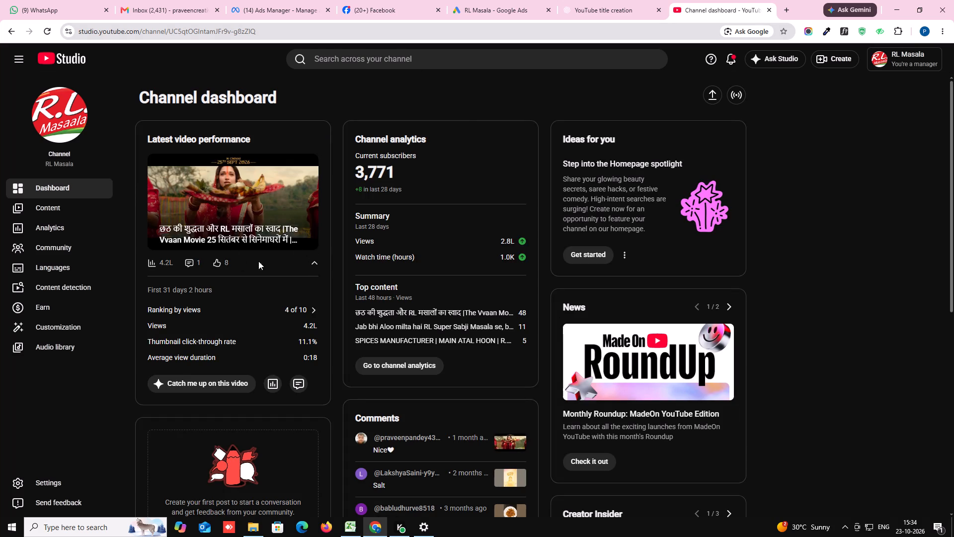
# In another new browser tab, search YouTube for "rl masala" and open the RL Masala channel's list of videos.
pyautogui.click(786, 9)
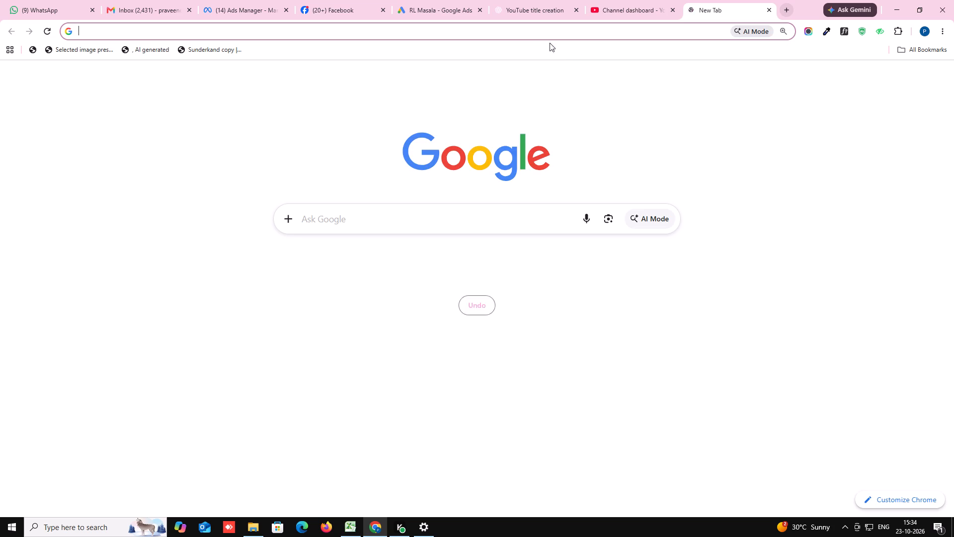
pyautogui.click(536, 27)
pyautogui.write('you')
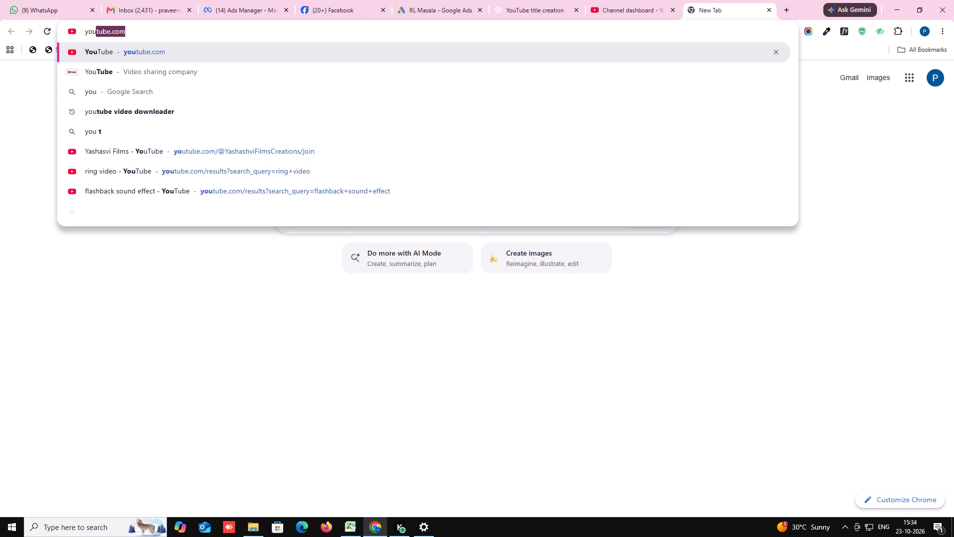
pyautogui.click(178, 46)
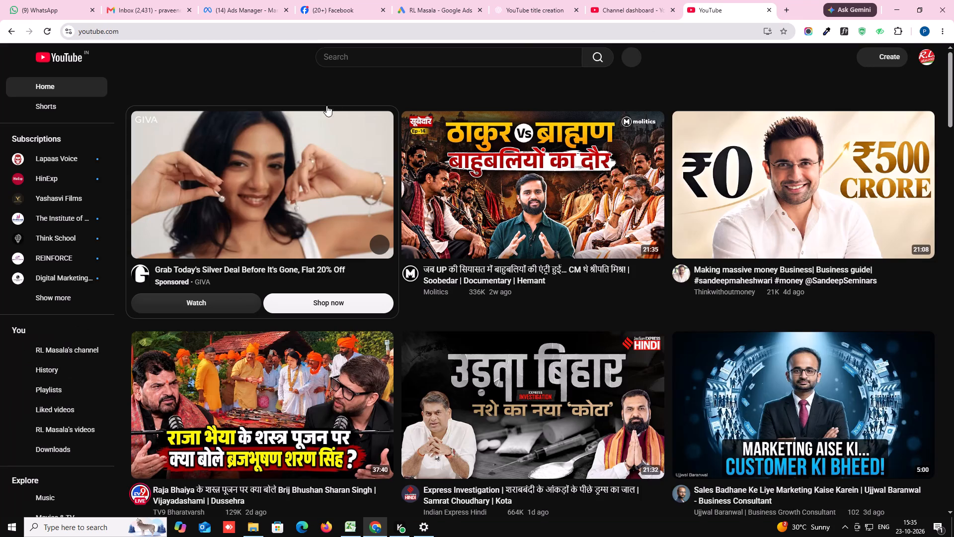
pyautogui.click(361, 54)
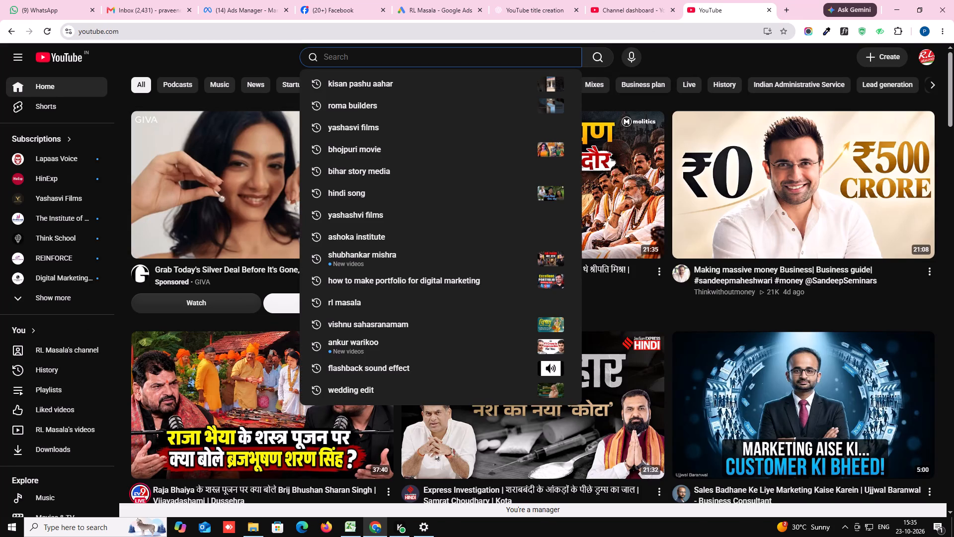
pyautogui.write('rl')
pyautogui.press('space')
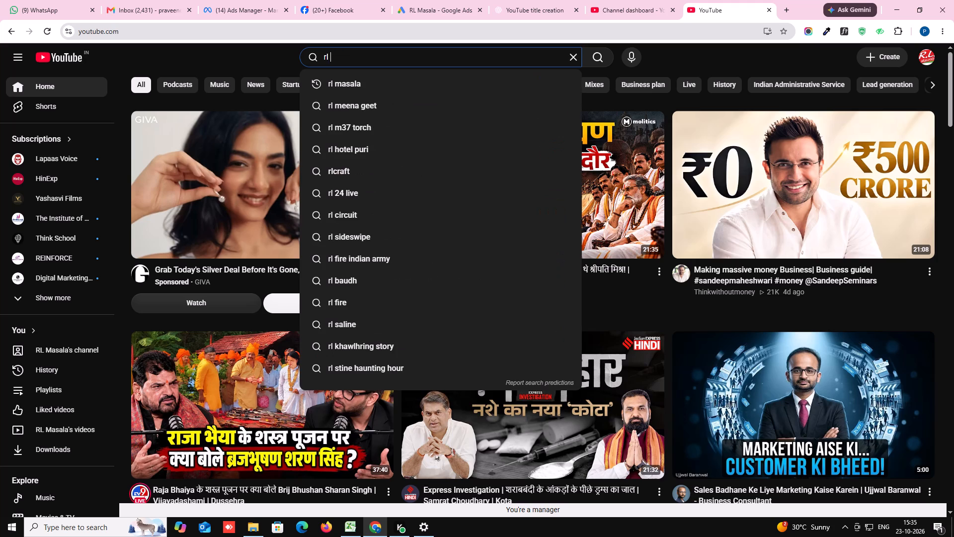
pyautogui.press('m')
pyautogui.write('asala')
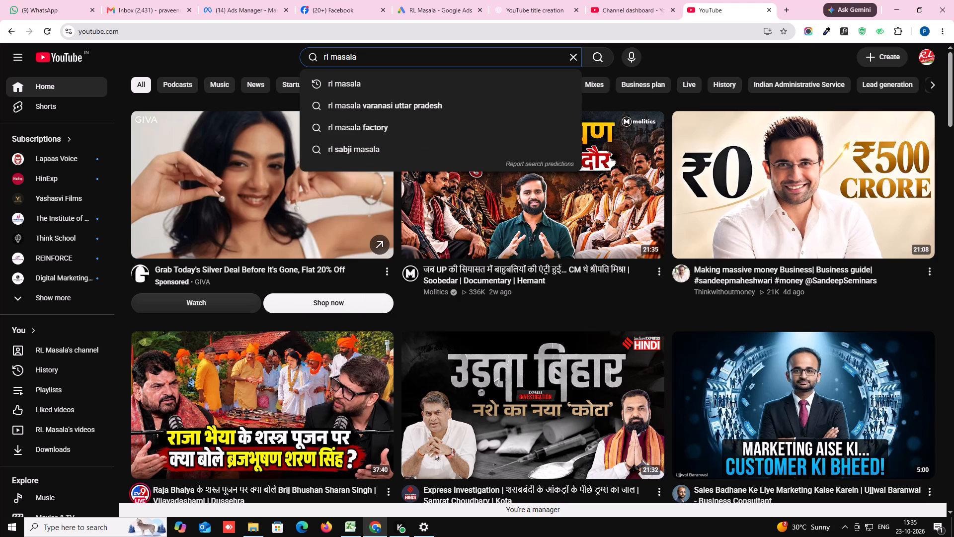
pyautogui.press('Return')
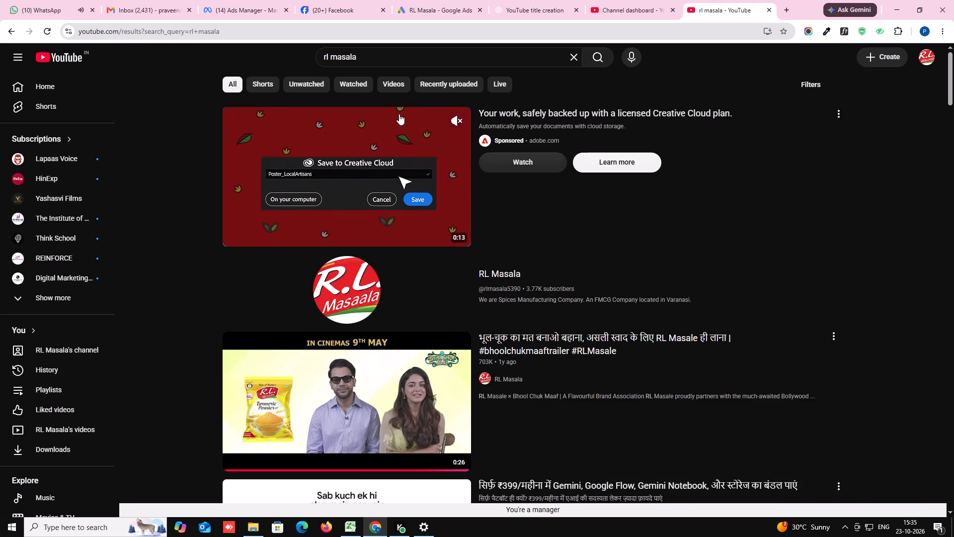
pyautogui.click(506, 272)
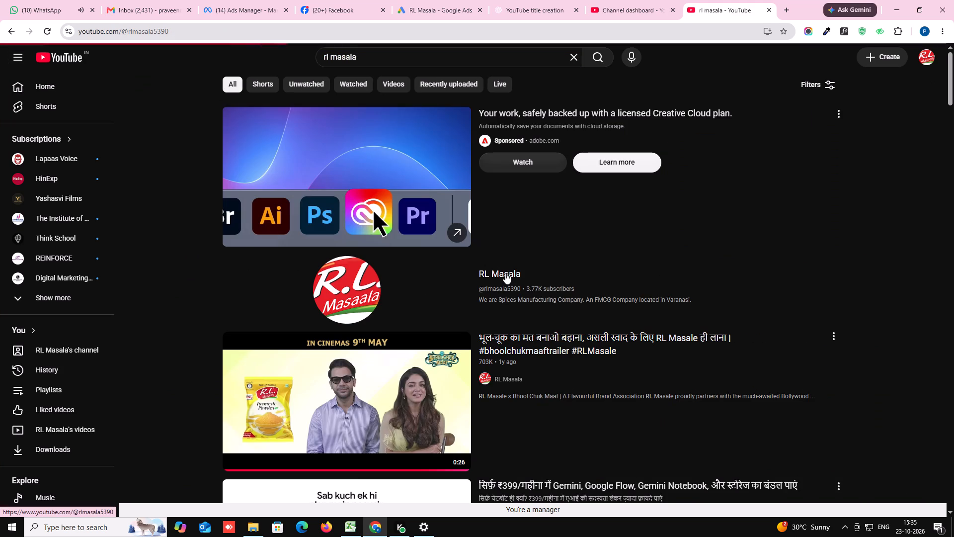
pyautogui.click(258, 175)
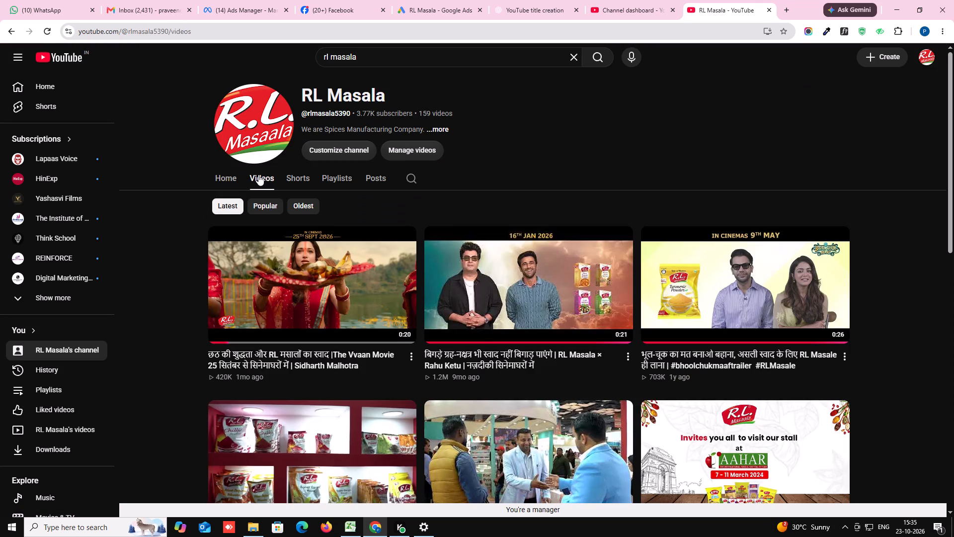
# Open RL Masala's latest video, the Chhath and The Vvaan Movie one, and pause playback.
pyautogui.click(251, 283)
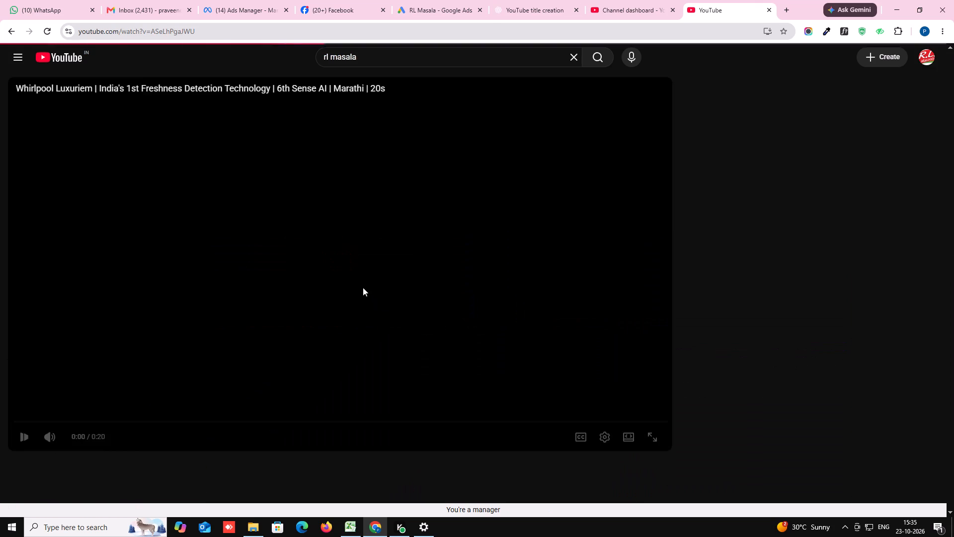
pyautogui.click(25, 436)
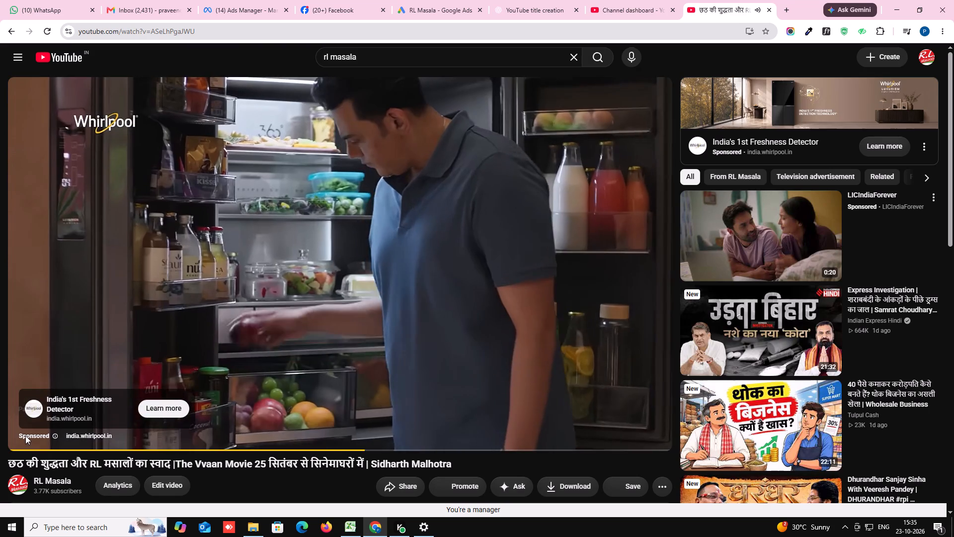
pyautogui.click(25, 432)
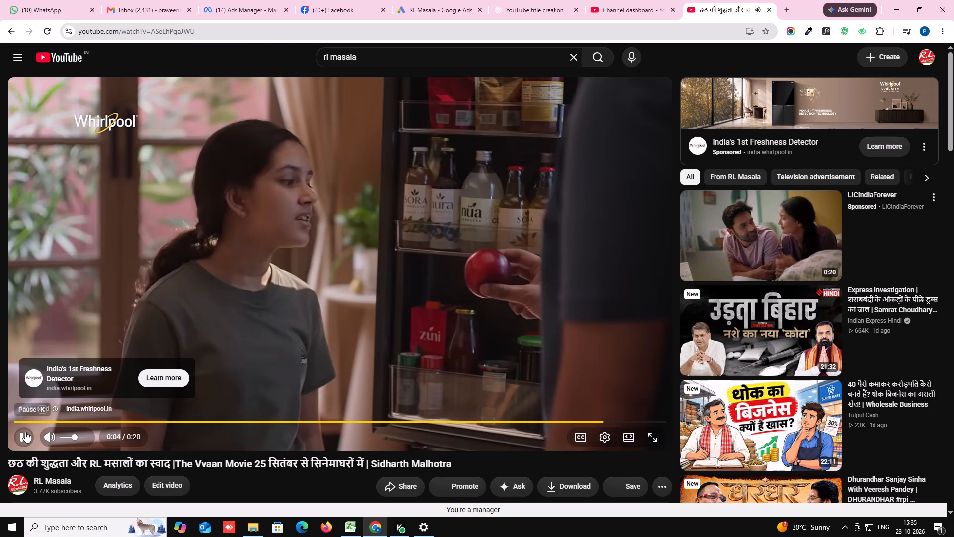
# Expand the video's description and examine its Hindi text, keywords, hashtags and contact section.
pyautogui.scroll(-2, 230, 471)
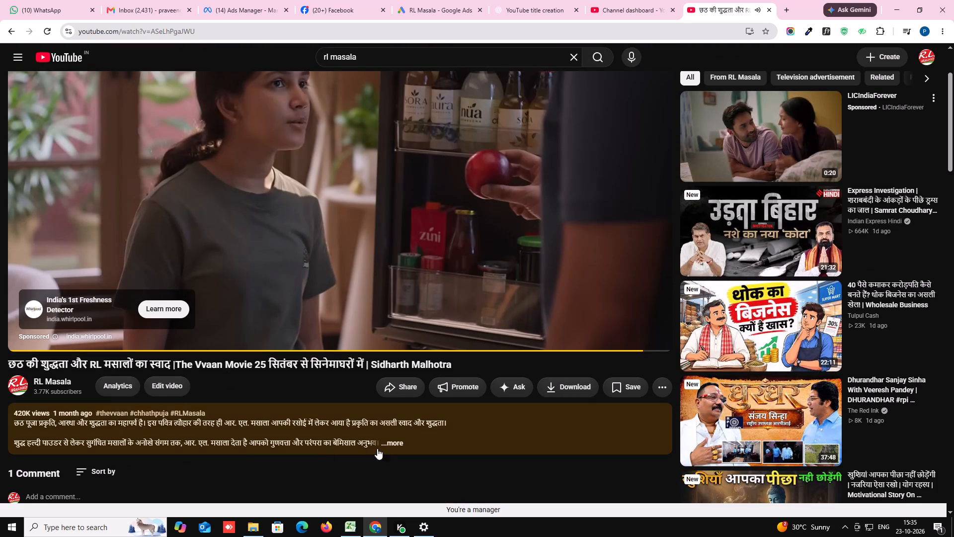
pyautogui.click(394, 443)
pyautogui.scroll(-1, 222, 445)
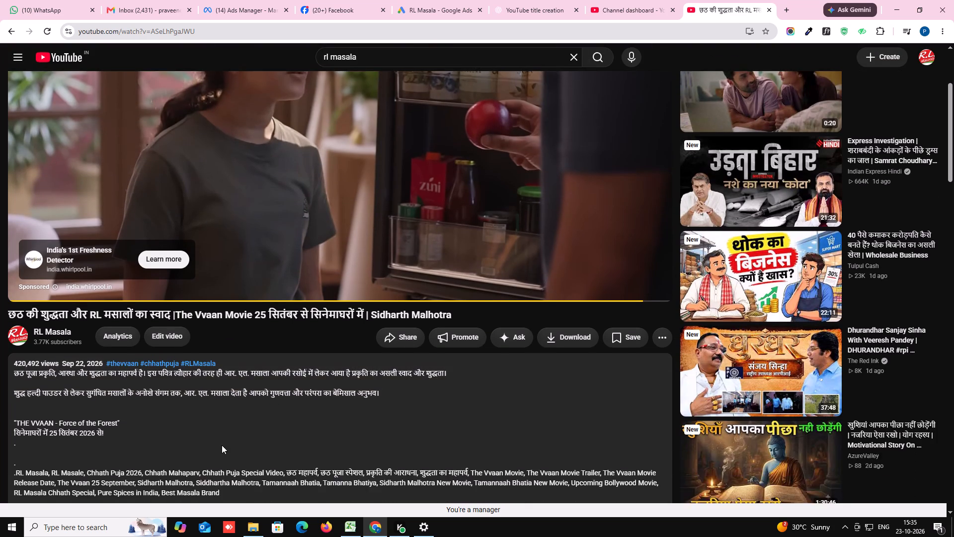
pyautogui.scroll(-1, 222, 445)
pyautogui.scroll(-2, 192, 371)
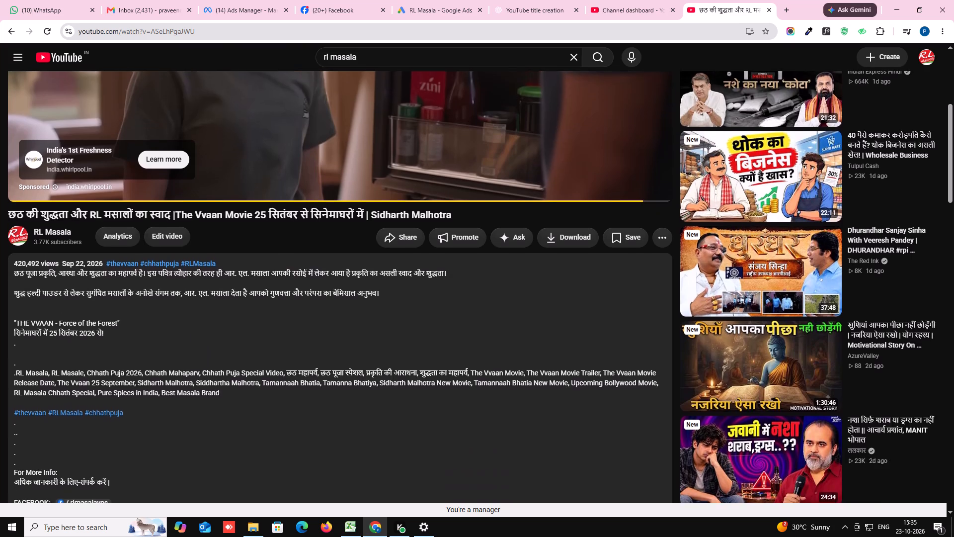
pyautogui.scroll(-1, 192, 371)
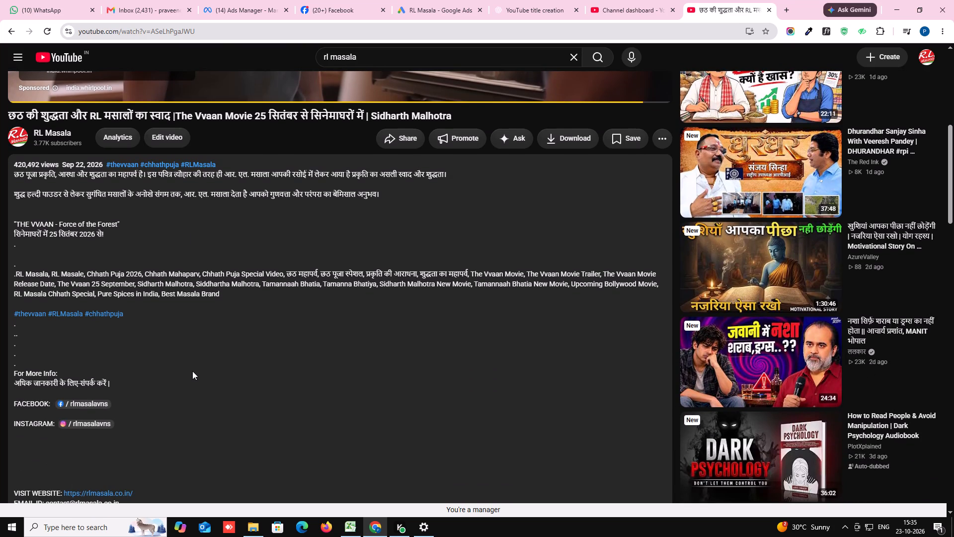
pyautogui.scroll(-2, 194, 370)
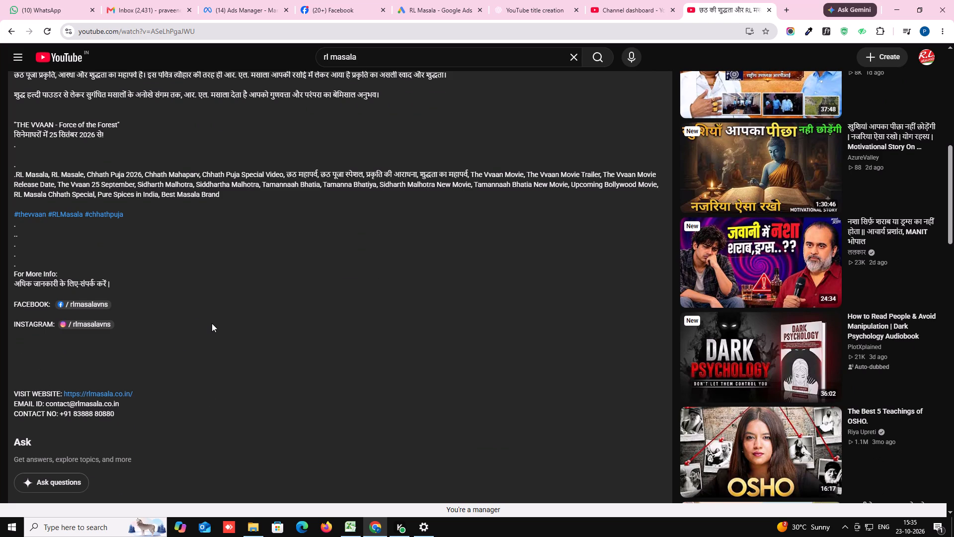
pyautogui.scroll(4, 212, 323)
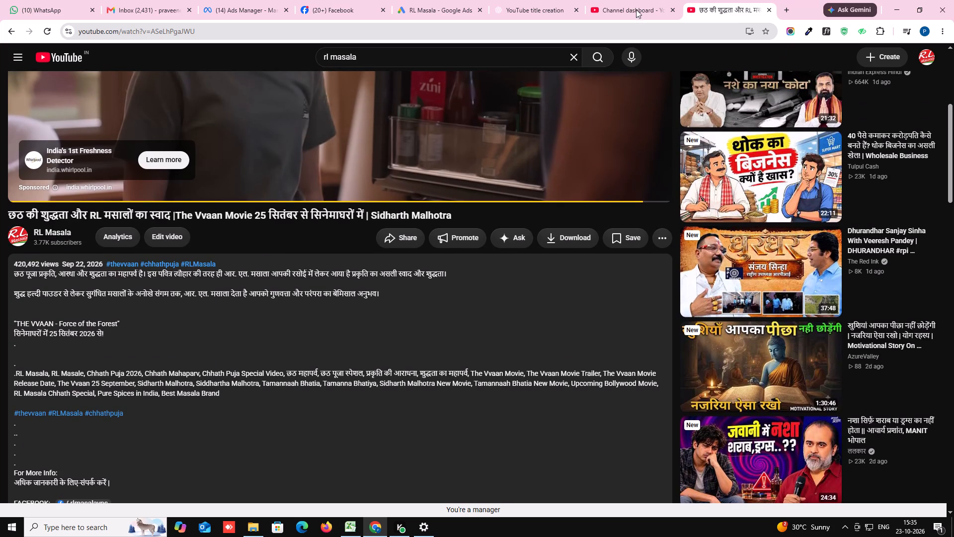
# Return to the RL Masala channel dashboard in YouTube Studio.
pyautogui.click(624, 6)
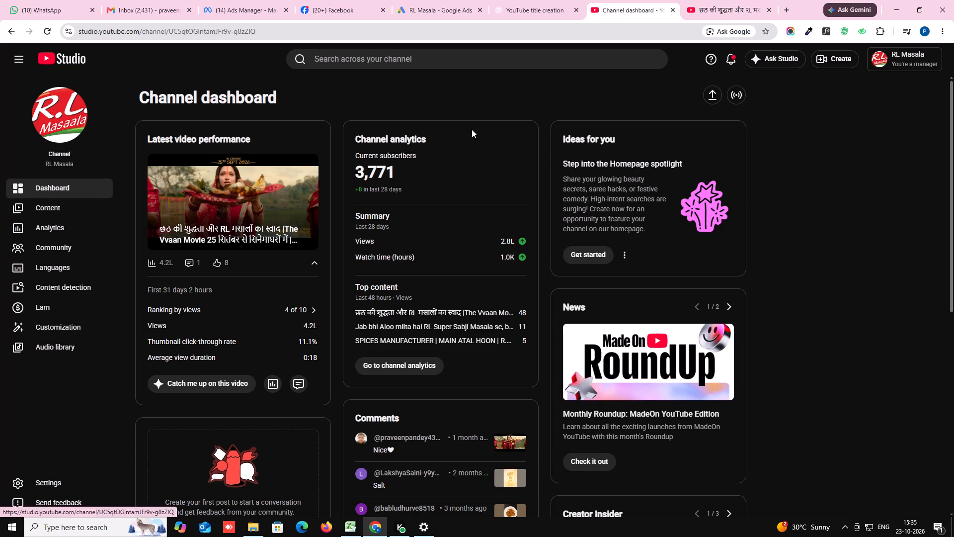
pyautogui.click(713, 95)
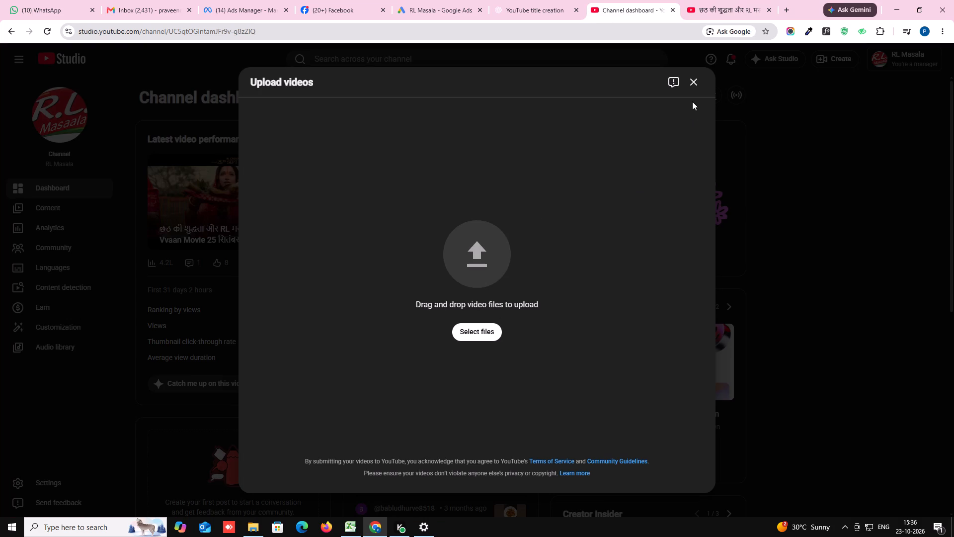
pyautogui.click(691, 79)
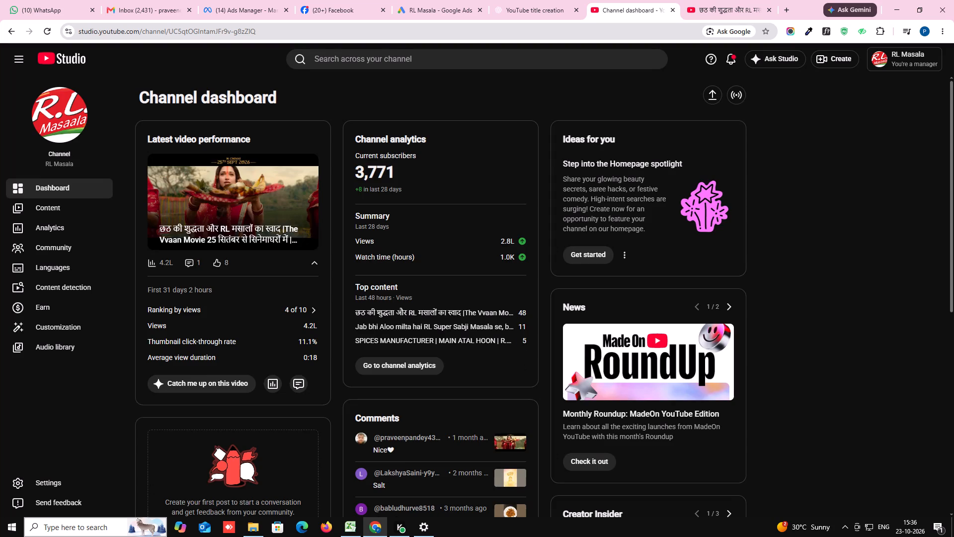
# Open Snipping Tool and capture the Channel dashboard page as a screenshot.
pyautogui.click(70, 527)
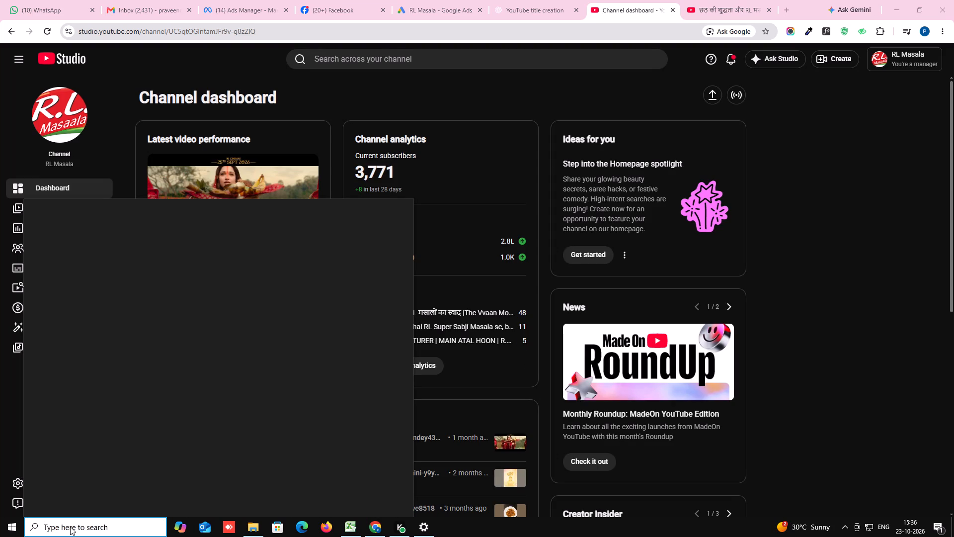
pyautogui.write('sn')
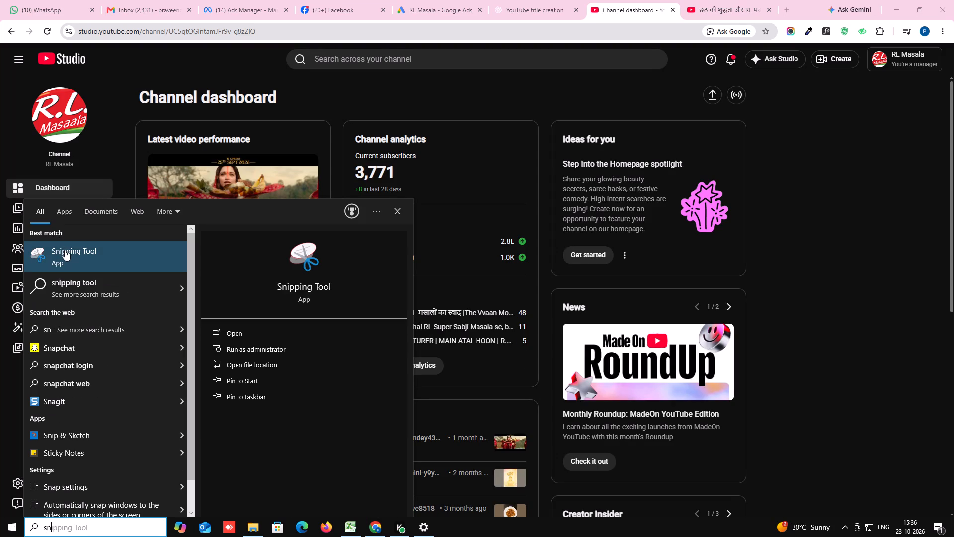
pyautogui.click(66, 250)
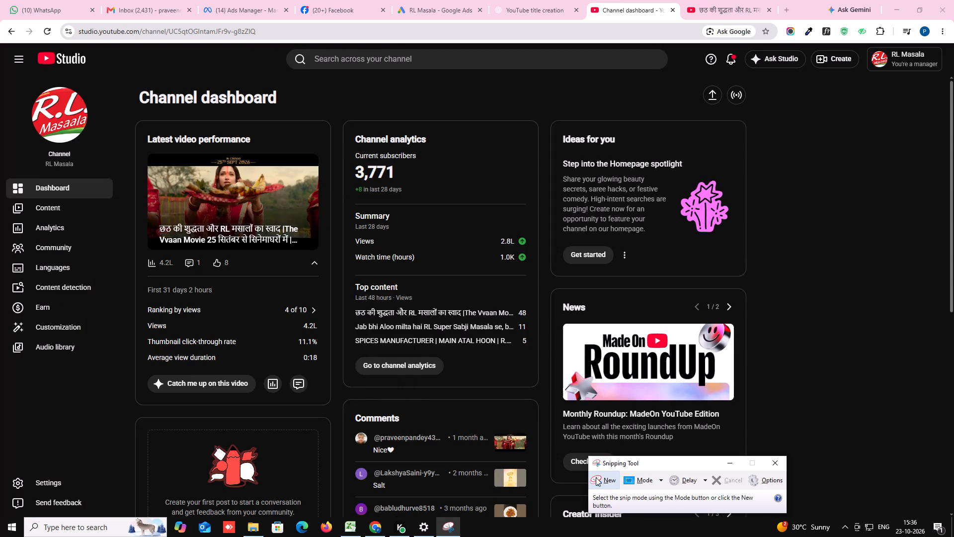
pyautogui.click(596, 477)
pyautogui.moveTo(0, 41); pyautogui.dragTo(844, 412)
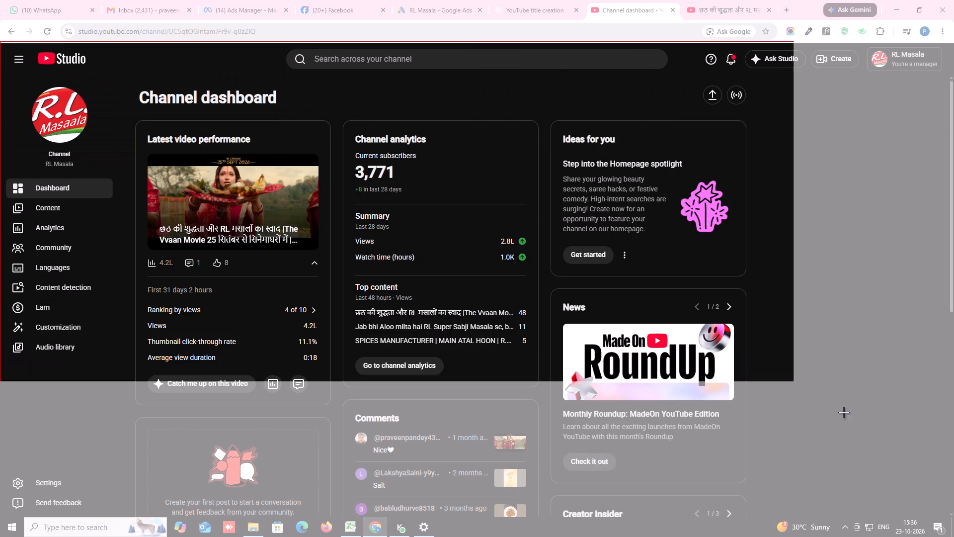
pyautogui.moveTo(844, 412); pyautogui.dragTo(928, 535)
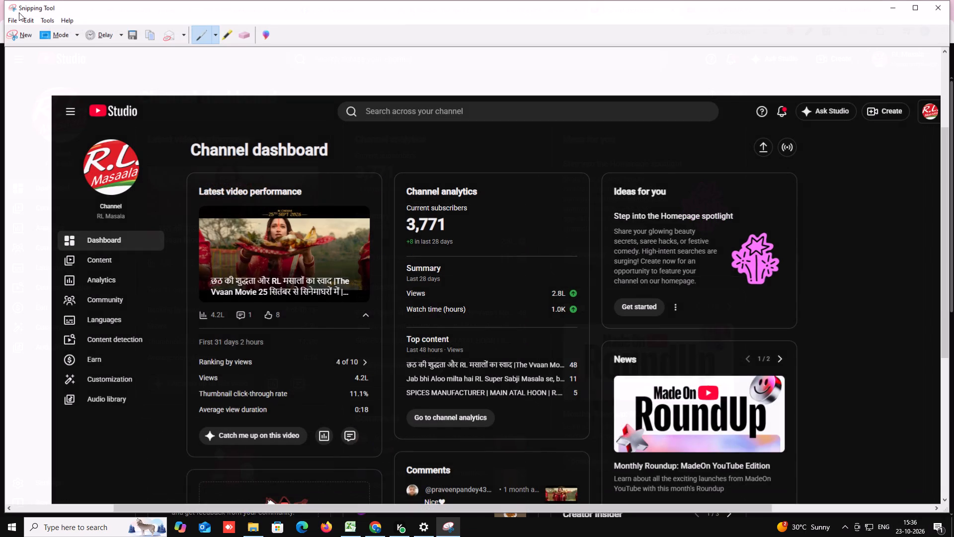
# Save the screenshot as a PNG named "dgdg" in Downloads and close Snipping Tool.
pyautogui.click(12, 20)
pyautogui.click(22, 48)
pyautogui.write('dgdg')
pyautogui.click(384, 280)
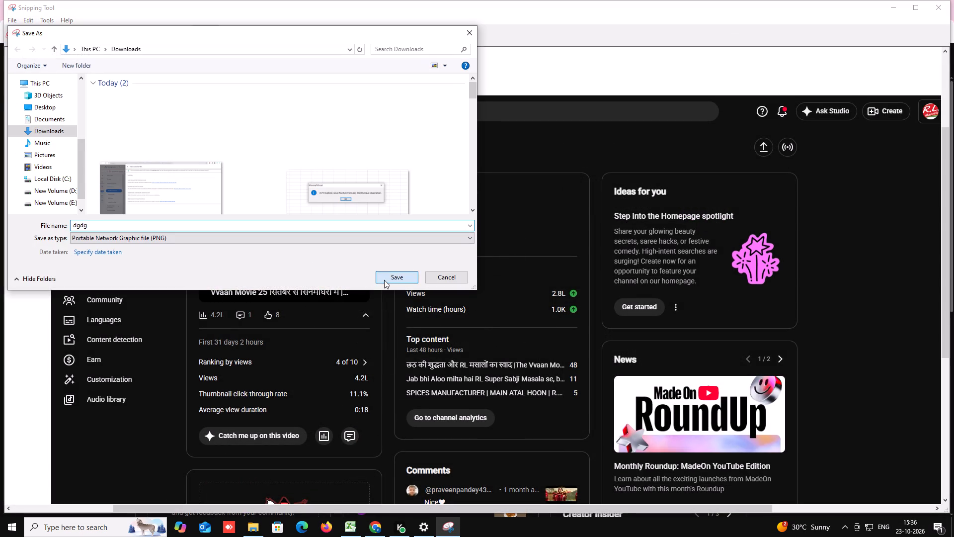
pyautogui.click(944, 4)
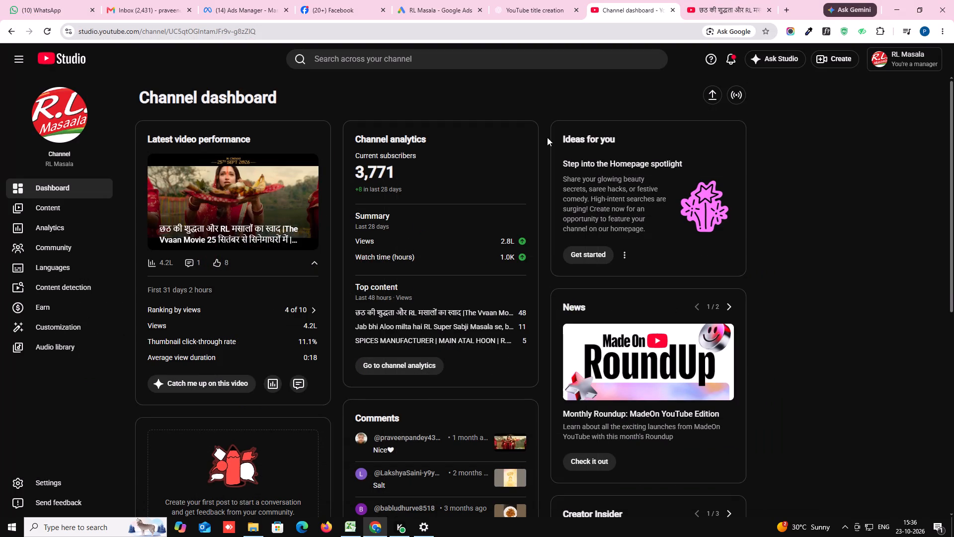
# Start a video upload in YouTube Studio and browse the Downloads folder for the video file.
pyautogui.click(716, 90)
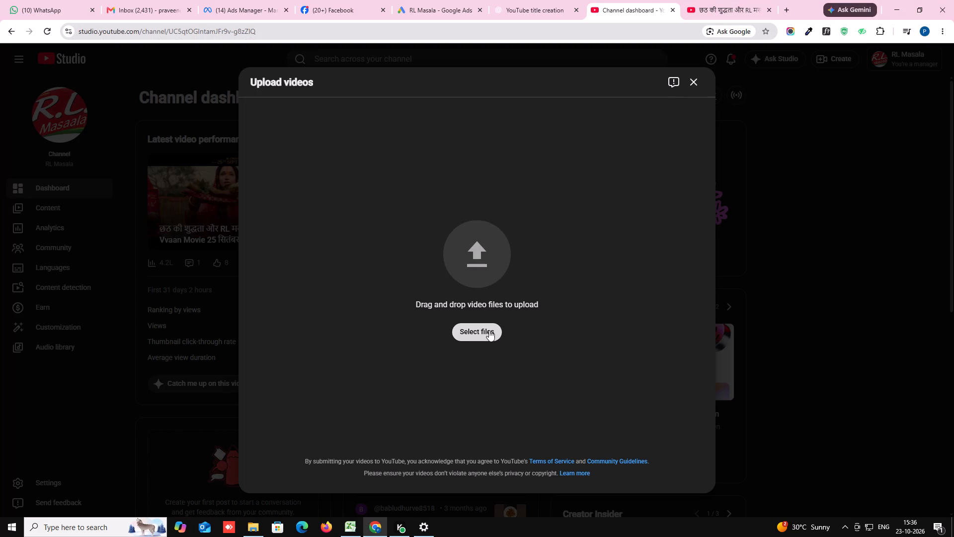
pyautogui.click(475, 335)
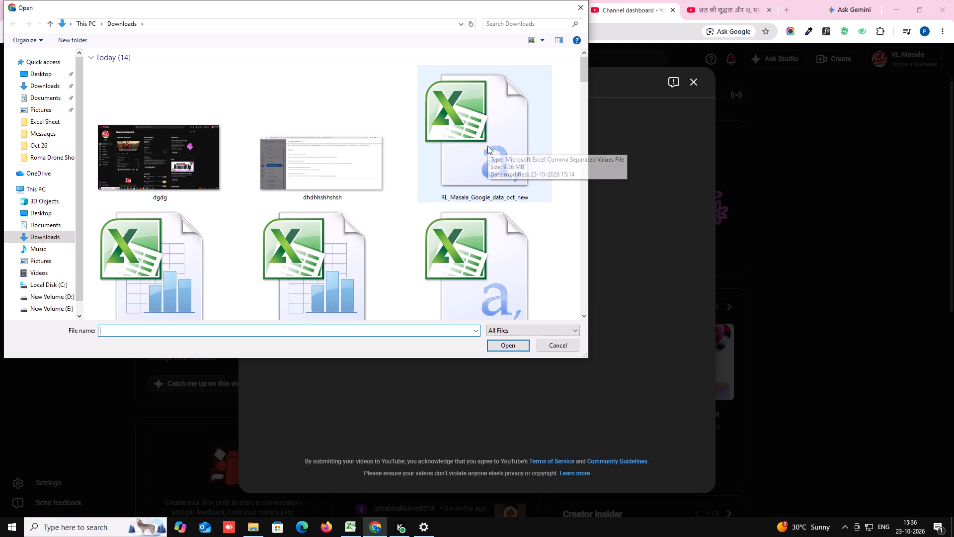
pyautogui.scroll(-2, 353, 178)
pyautogui.scroll(-2, 309, 173)
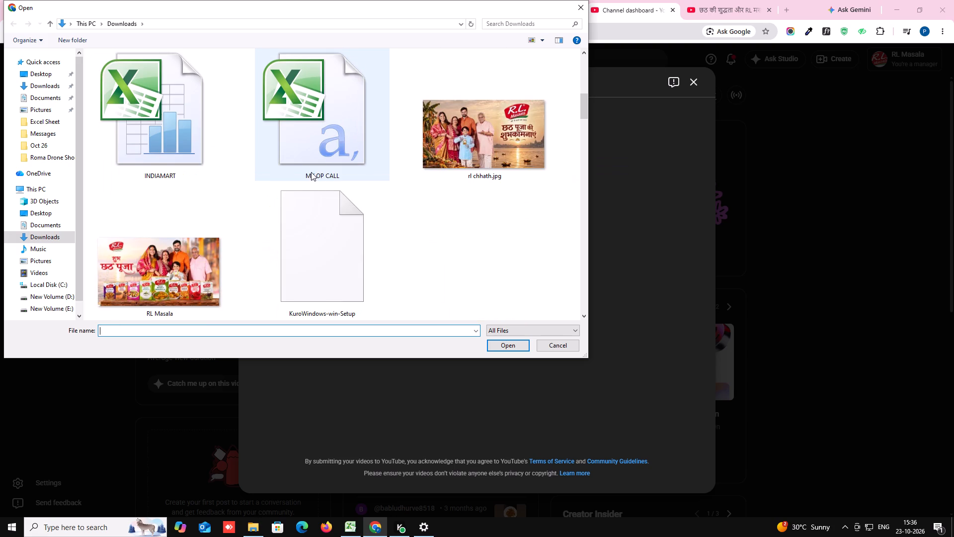
pyautogui.scroll(-3, 312, 172)
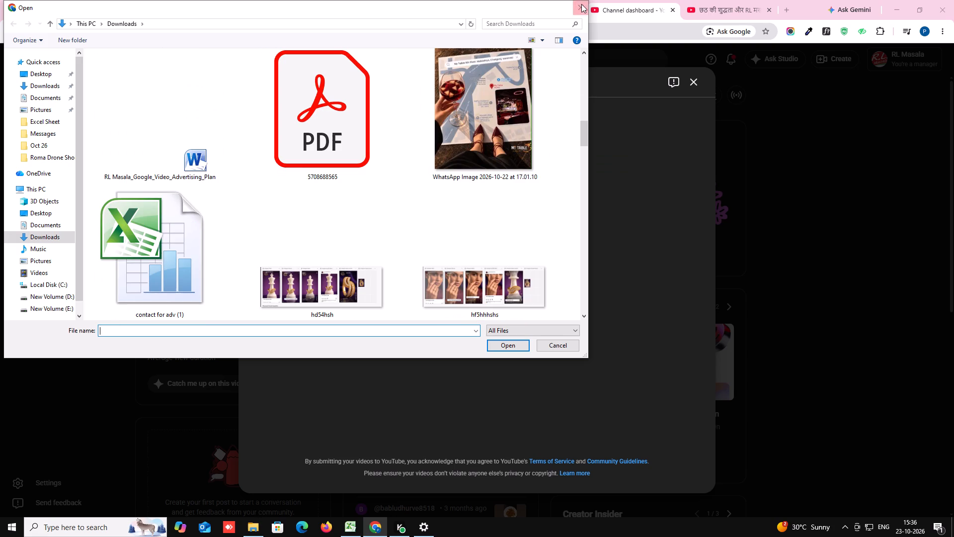
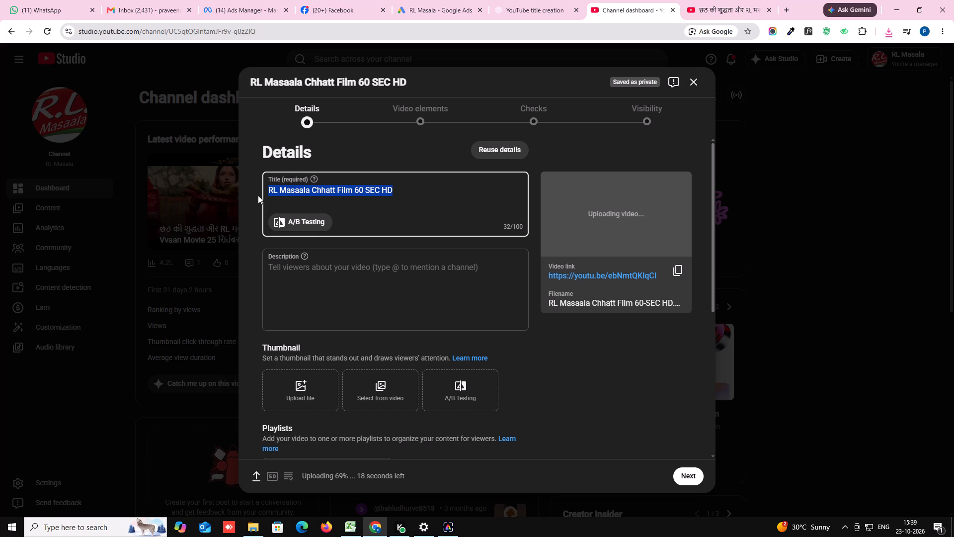
pyautogui.hotkey('ctrl', 'v')
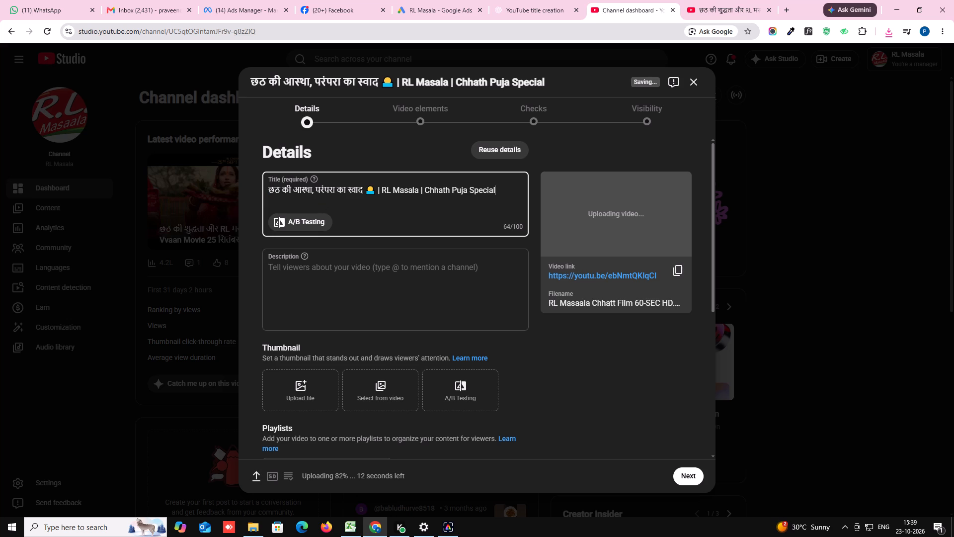
# Append the suggested hashtag #chhathpuja2026 to the video title, glancing at the previous RL Masala video for reference.
pyautogui.press('space')
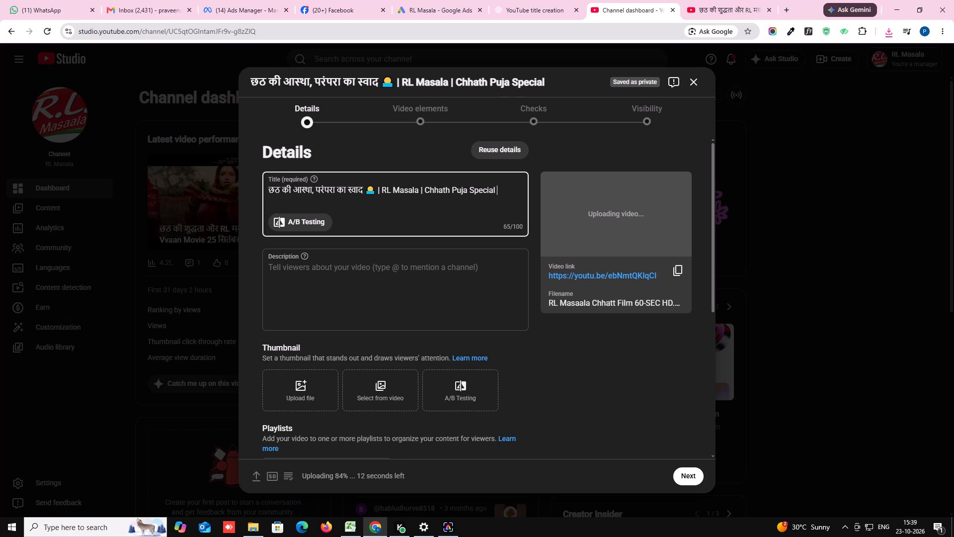
pyautogui.hotkey('shift', '#')
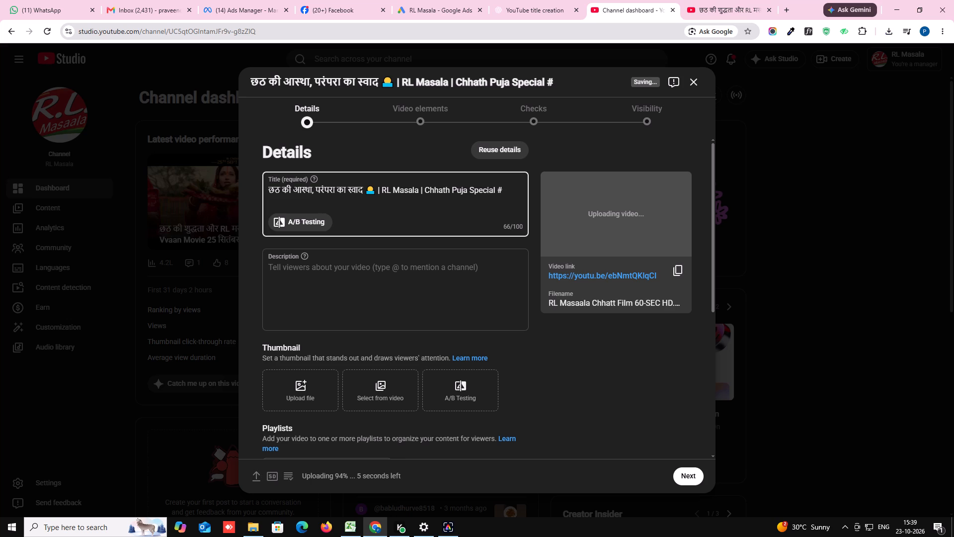
pyautogui.click(719, 4)
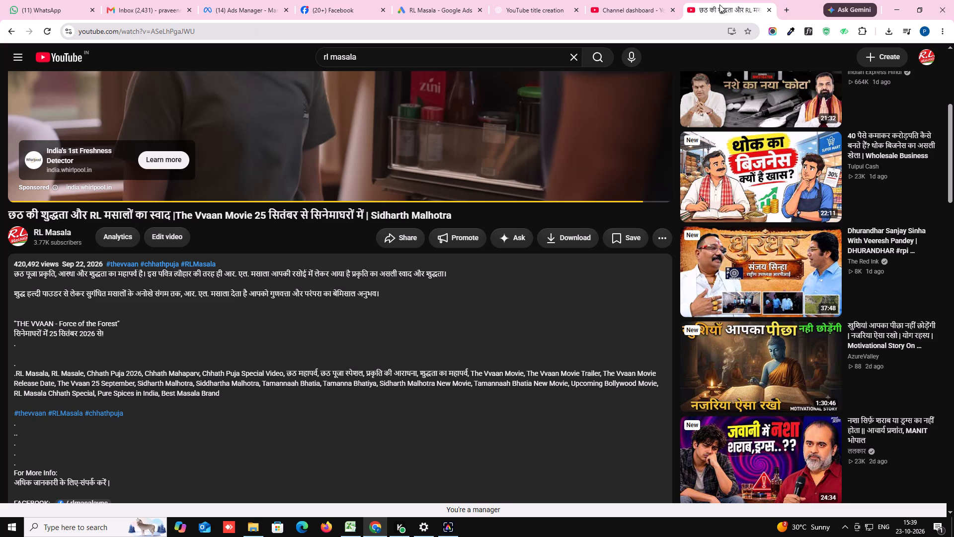
pyautogui.click(629, 5)
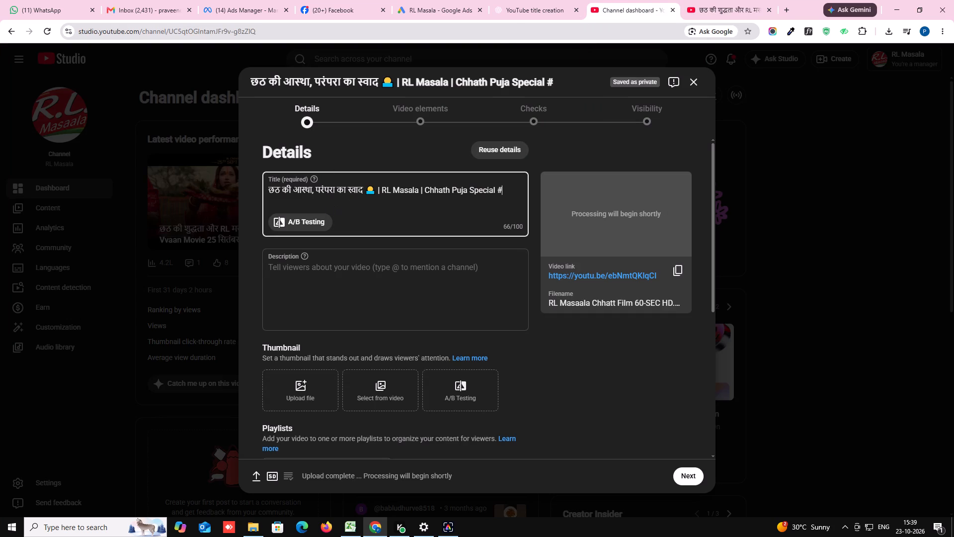
pyautogui.write('chhath')
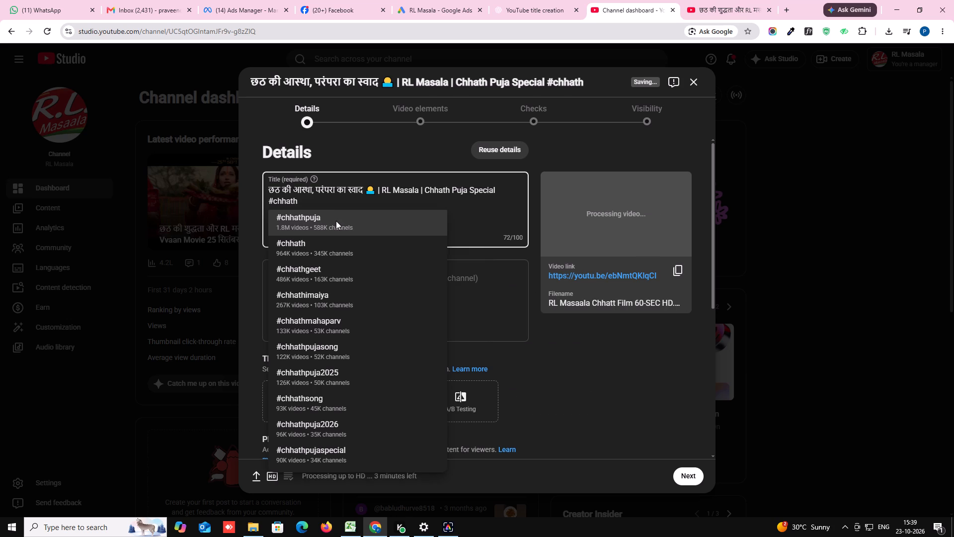
pyautogui.write('puja2')
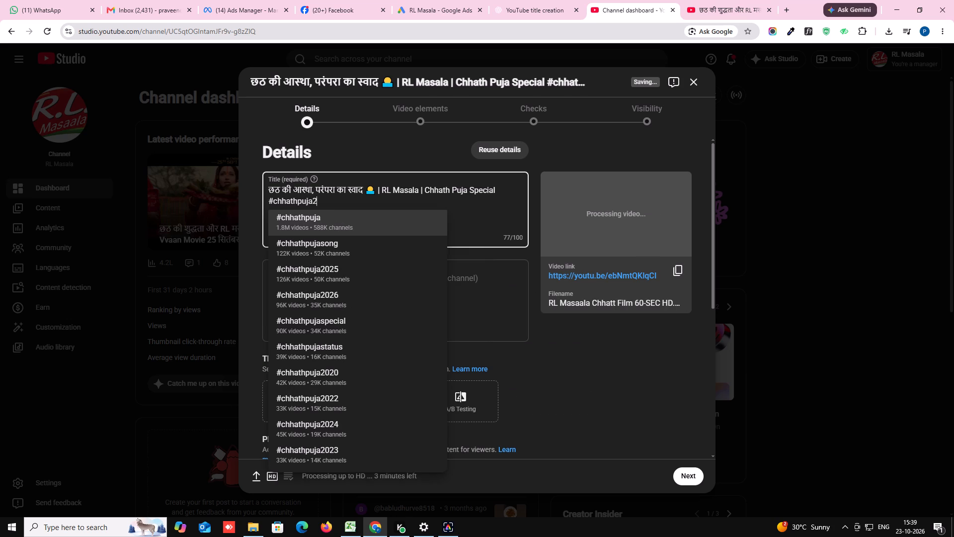
pyautogui.press('0')
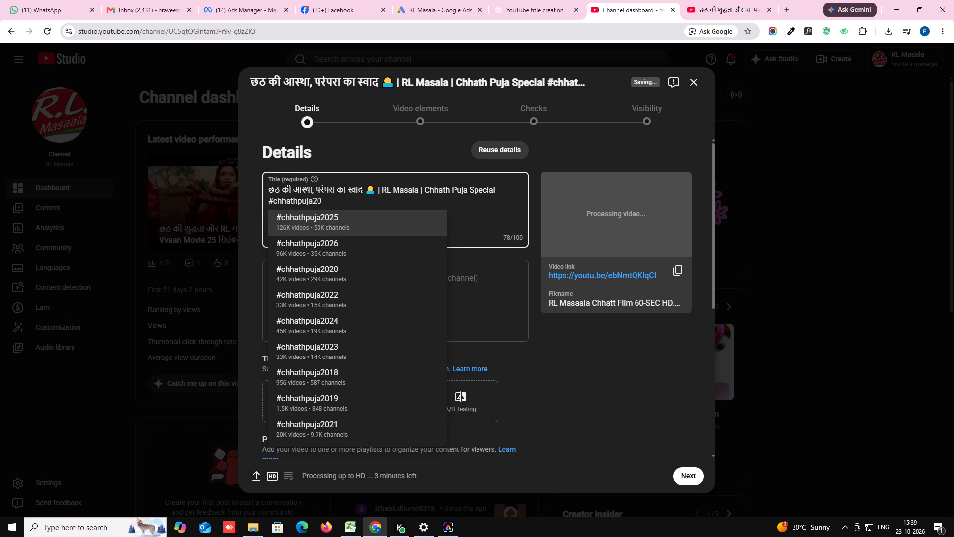
pyautogui.click(303, 249)
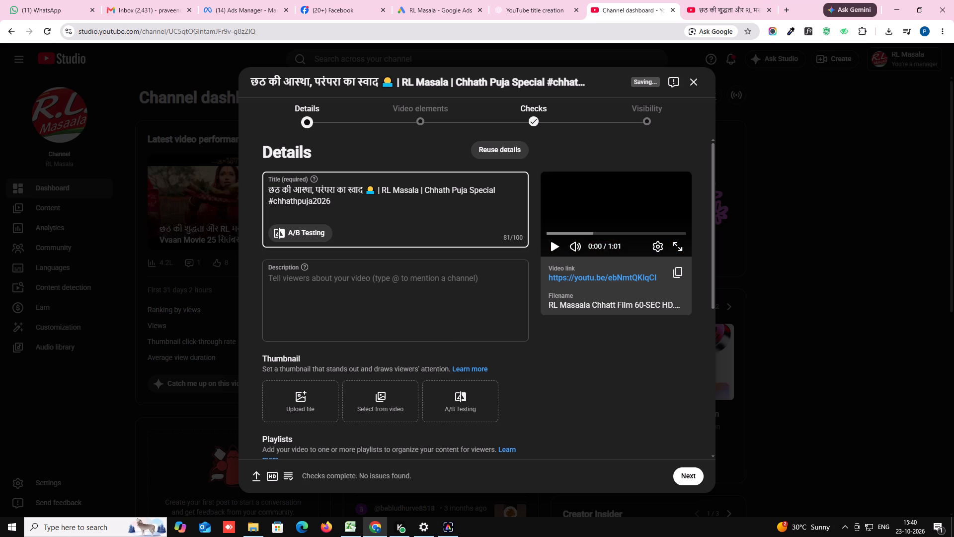
# Append the hashtag #rlmasala at the end of the video title, followed by a space.
pyautogui.hotkey('shift', '#')
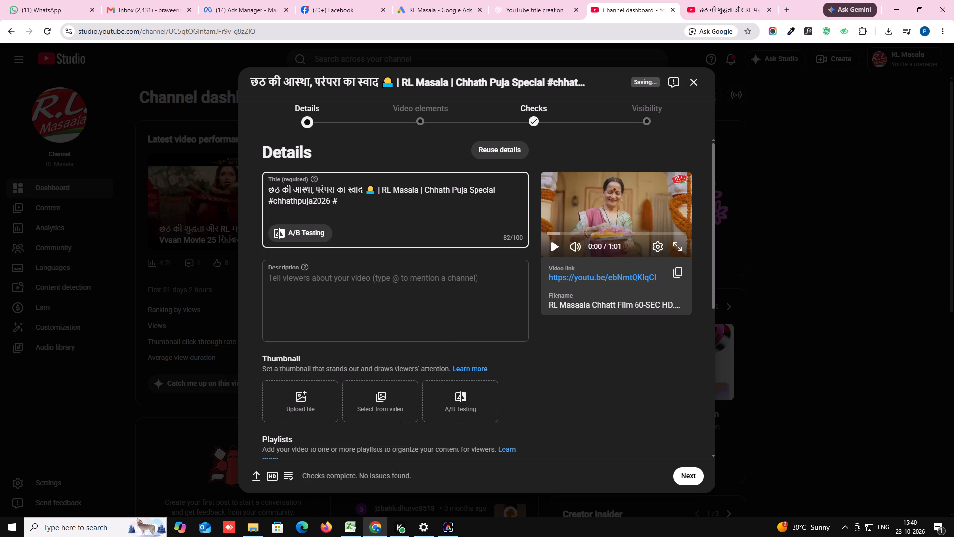
pyautogui.write('rl')
pyautogui.press('m')
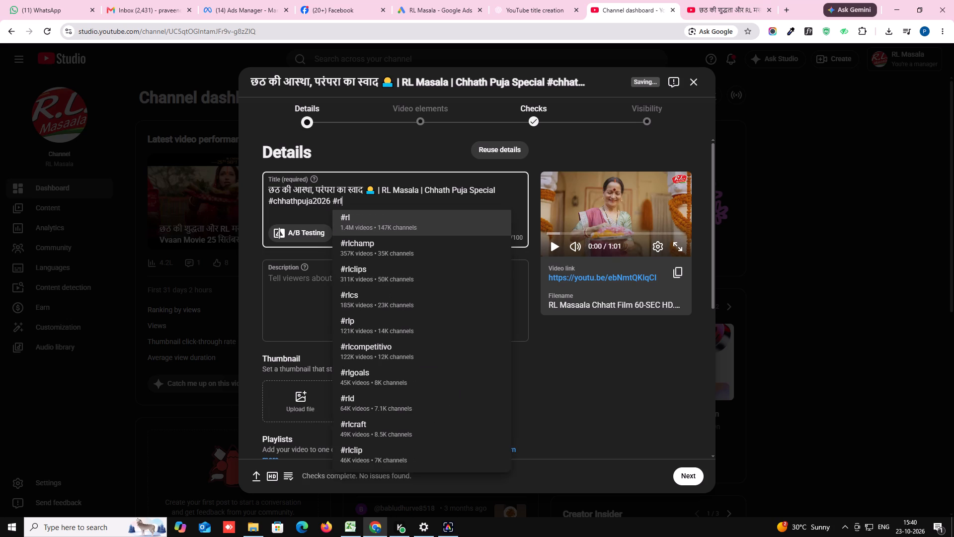
pyautogui.write('asala')
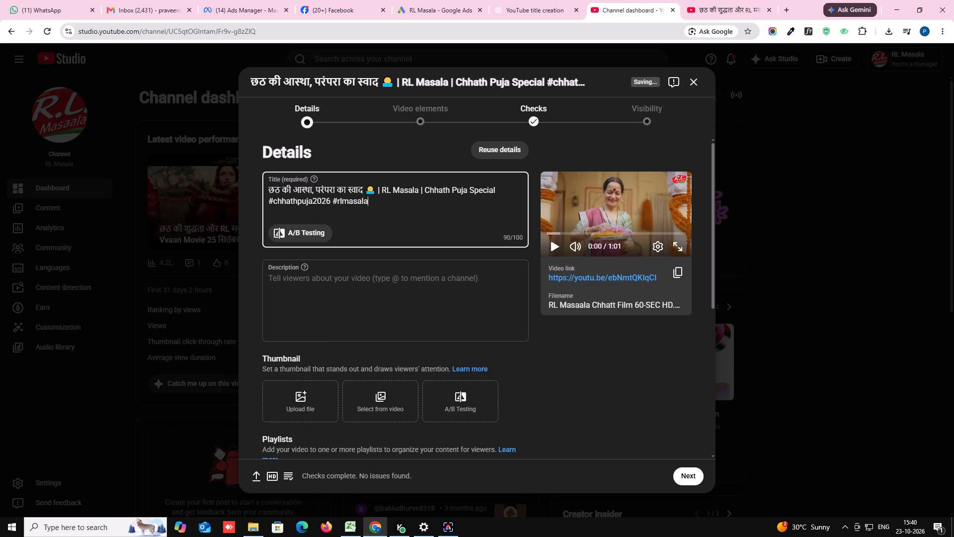
pyautogui.press('BackSpace')
pyautogui.press('a')
pyautogui.press('BackSpace')
pyautogui.press('BackSpace')
pyautogui.press('BackSpace')
pyautogui.press('BackSpace')
pyautogui.press('BackSpace')
pyautogui.press('BackSpace')
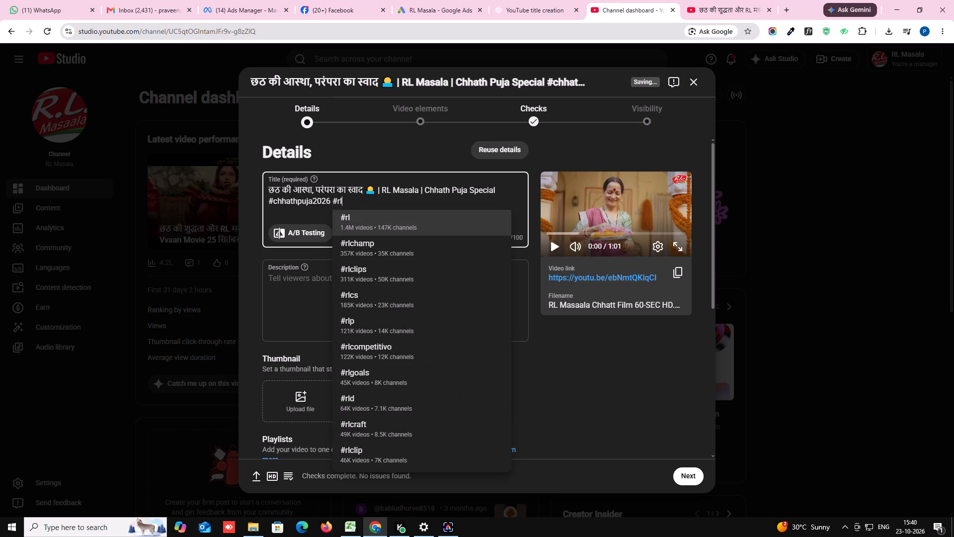
pyautogui.press('m')
pyautogui.write('as')
pyautogui.press('a')
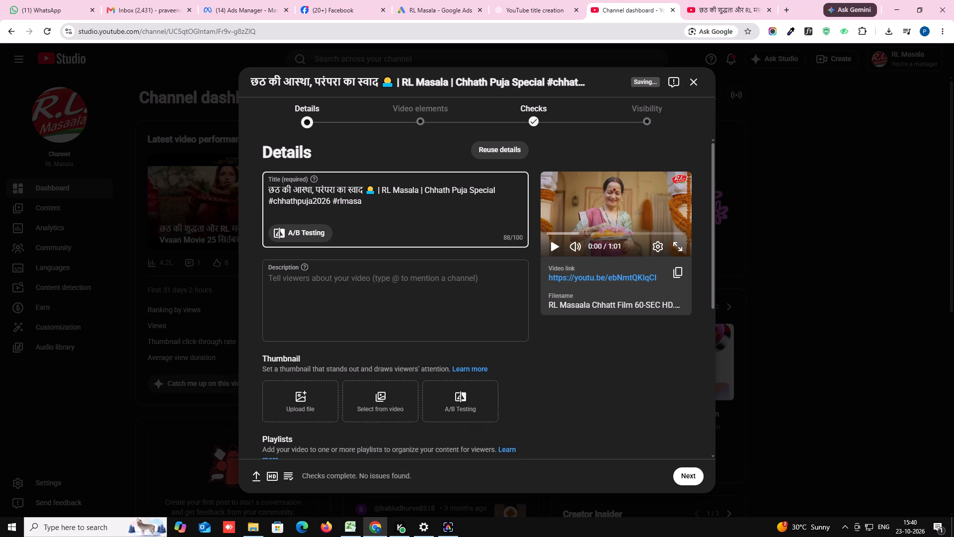
pyautogui.write('la')
pyautogui.press('space')
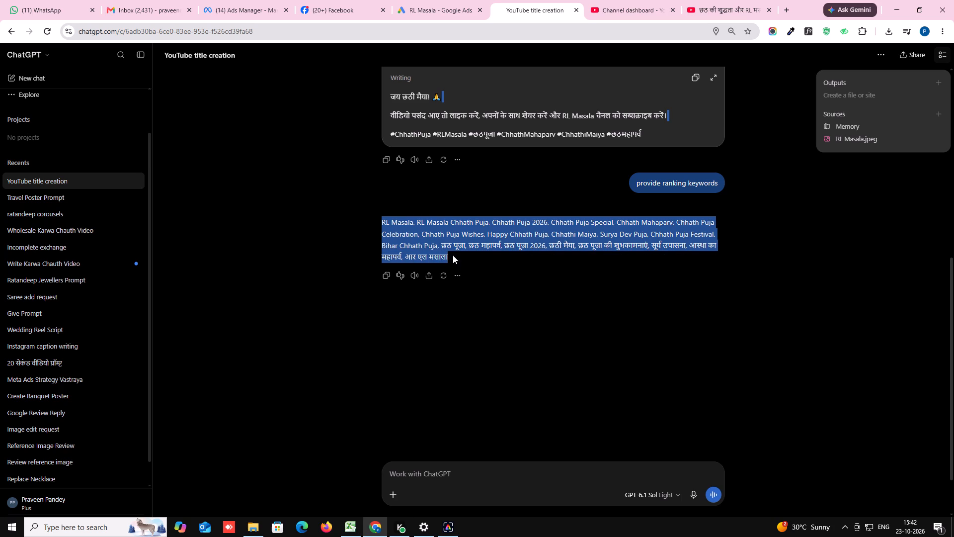
pyautogui.rightClick(425, 234)
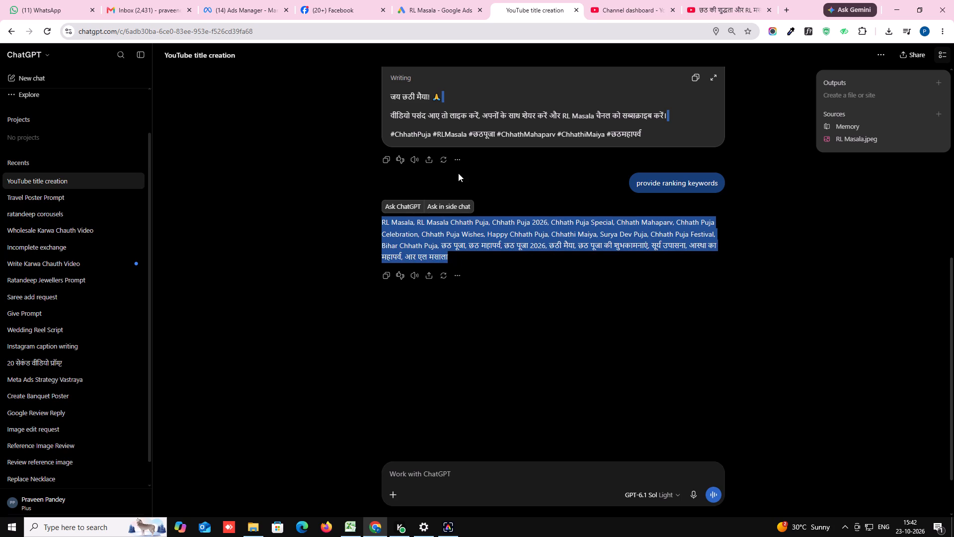
pyautogui.click(461, 250)
pyautogui.click(622, 10)
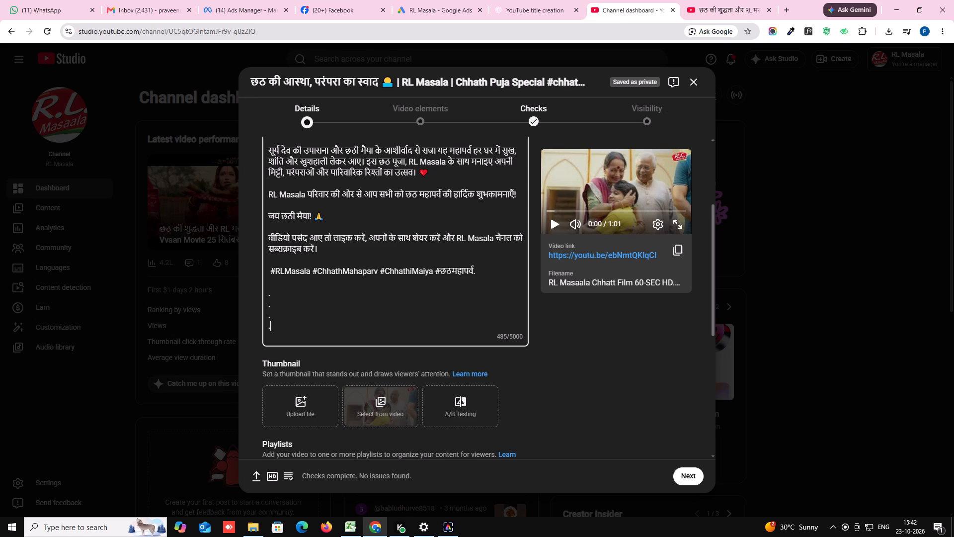
pyautogui.rightClick(296, 331)
pyautogui.click(336, 195)
pyautogui.click(500, 369)
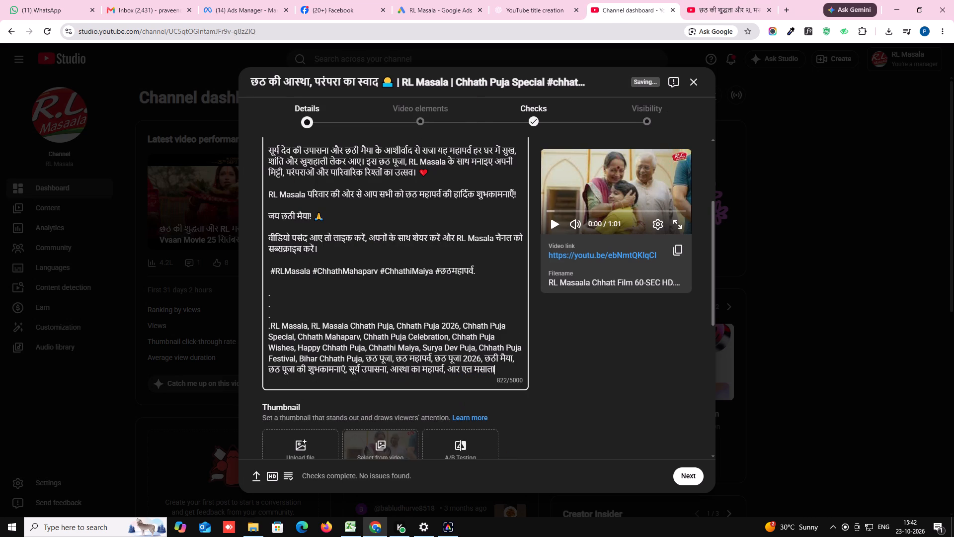
# Add a period after the last keyword in the video description, then three new lines with a single period each.
pyautogui.press('.')
pyautogui.press('Return')
pyautogui.press('.')
pyautogui.press('Return')
pyautogui.press('.')
pyautogui.press('Return')
pyautogui.press('.')
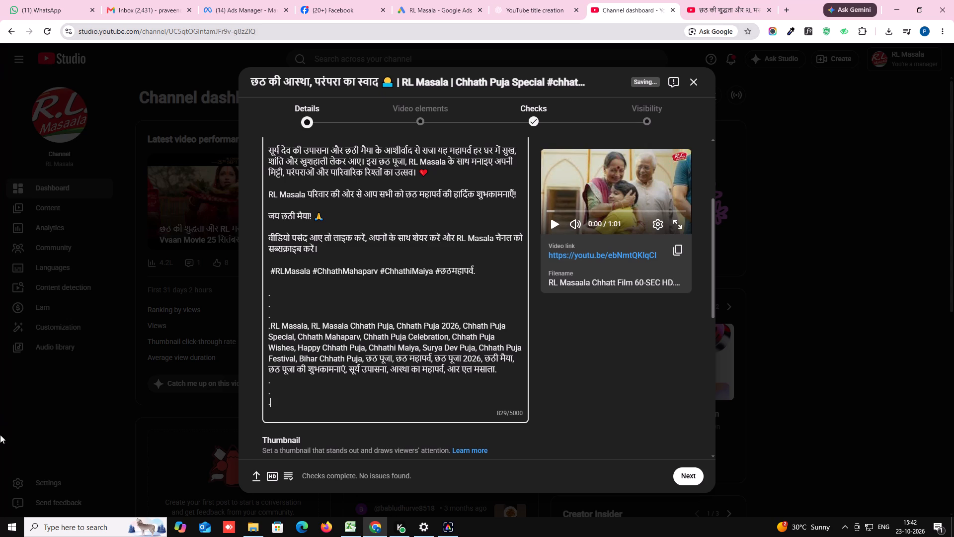
# Examine the contact information section at the end of the previous RL Masala video's description.
pyautogui.click(715, 9)
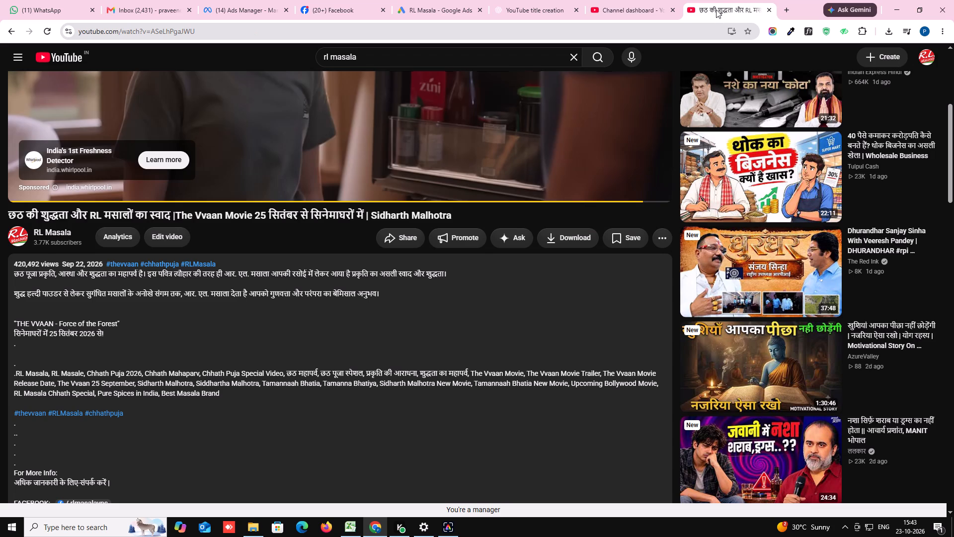
pyautogui.scroll(-3, 216, 359)
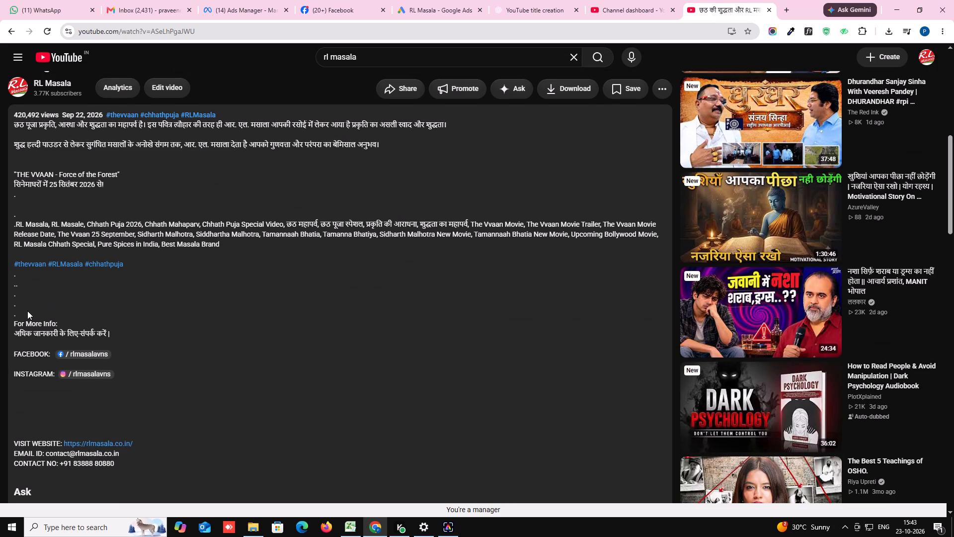
# Copy the contact block, from the "More Info" heading through the contact number, from the previous video's description to the end of the new description.
pyautogui.moveTo(16, 322); pyautogui.dragTo(113, 439)
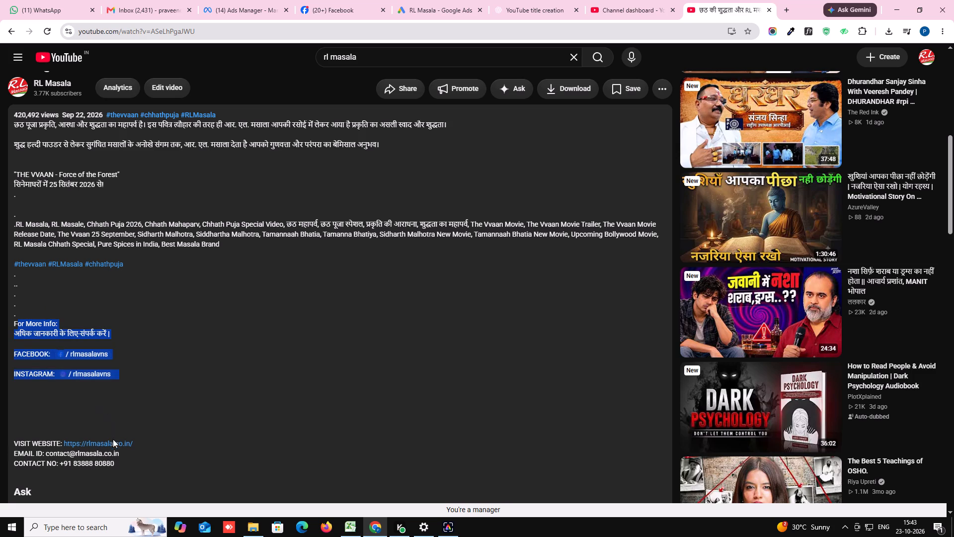
pyautogui.moveTo(113, 439); pyautogui.dragTo(118, 465)
pyautogui.rightClick(99, 454)
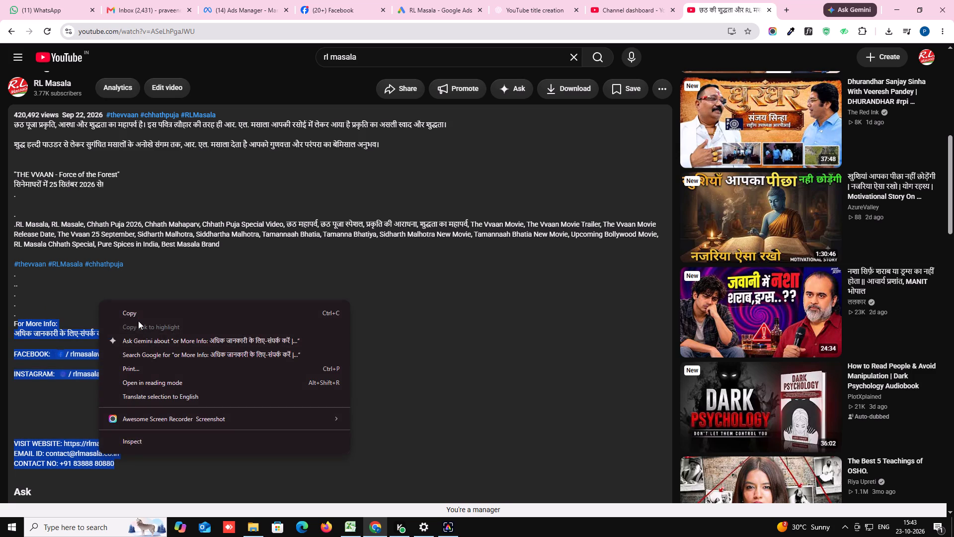
pyautogui.click(138, 315)
pyautogui.click(608, 10)
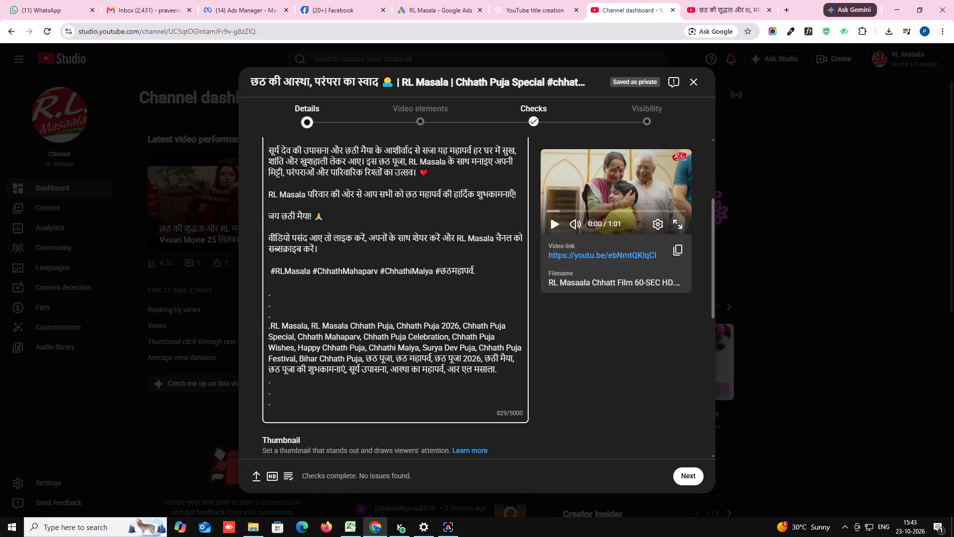
pyautogui.rightClick(308, 403)
pyautogui.click(337, 265)
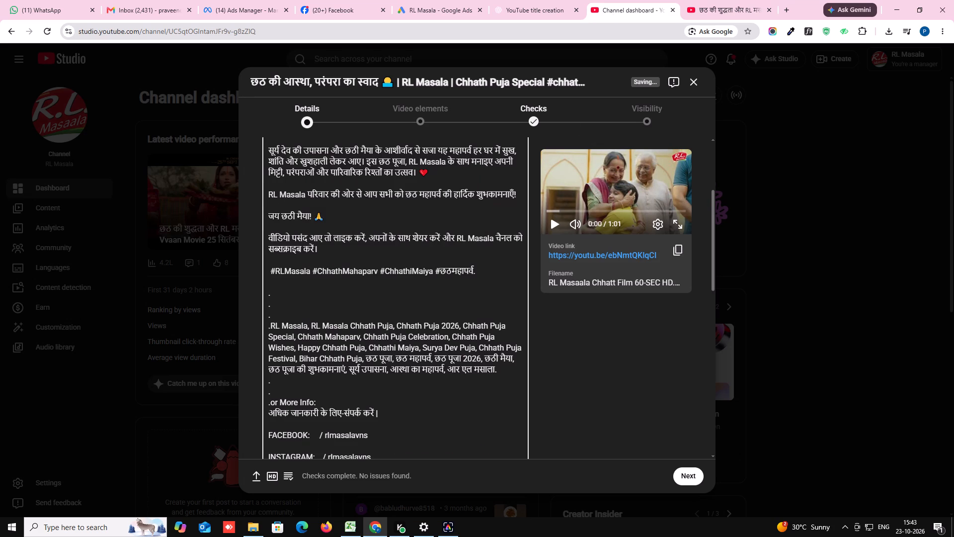
pyautogui.scroll(-2, 362, 388)
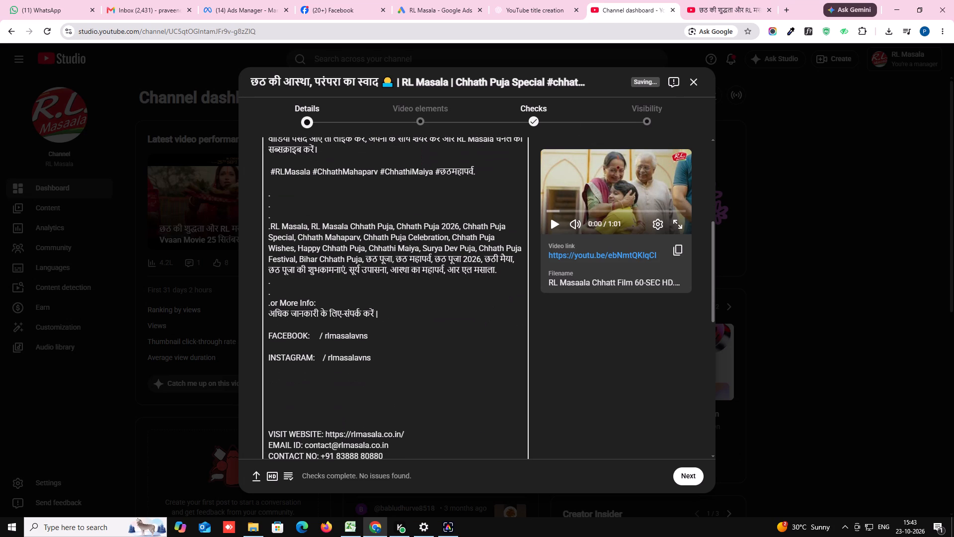
pyautogui.click(702, 8)
pyautogui.click(169, 352)
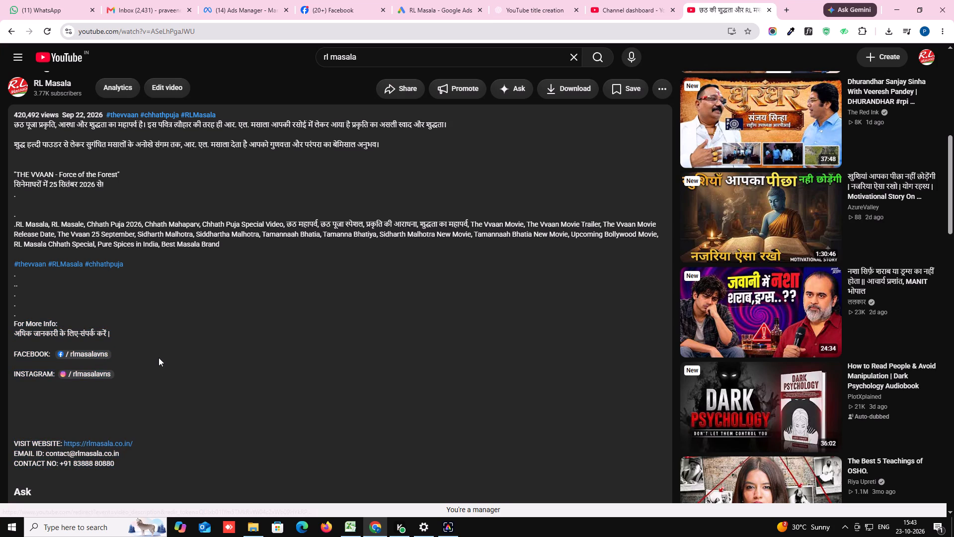
pyautogui.click(94, 356)
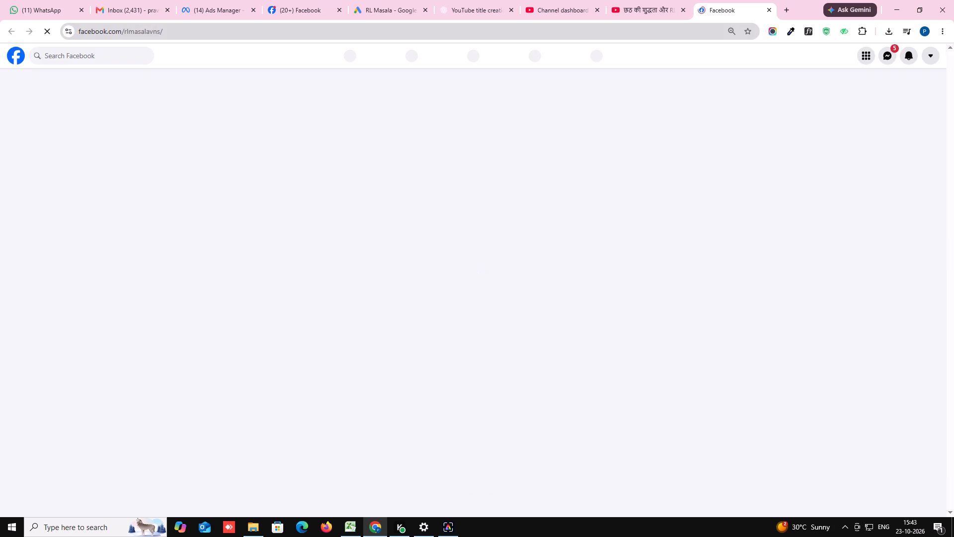
pyautogui.click(127, 29)
pyautogui.rightClick(127, 29)
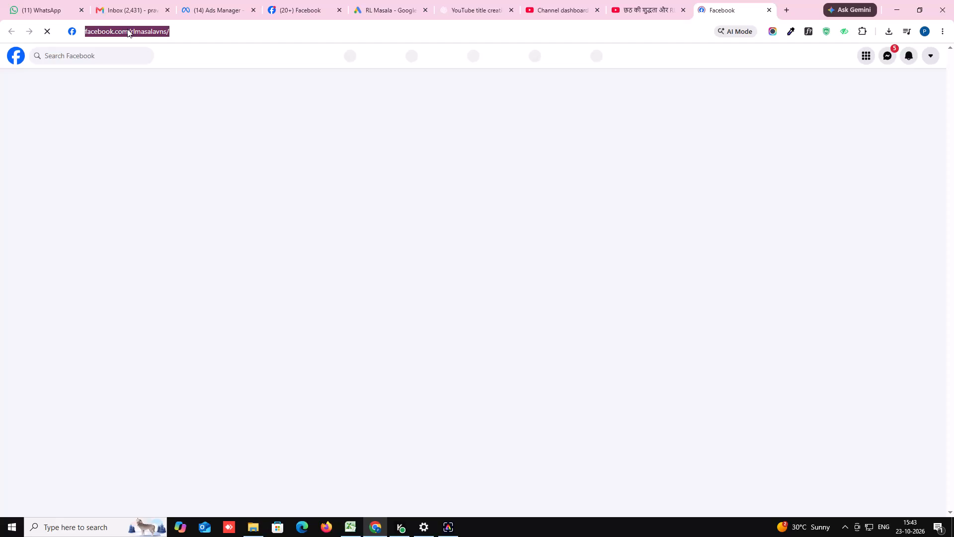
pyautogui.click(158, 123)
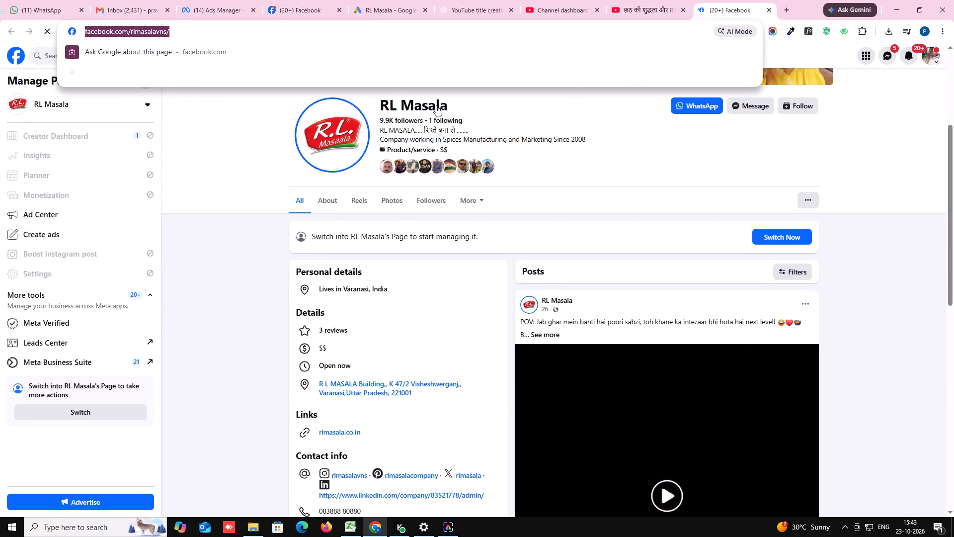
pyautogui.click(644, 0)
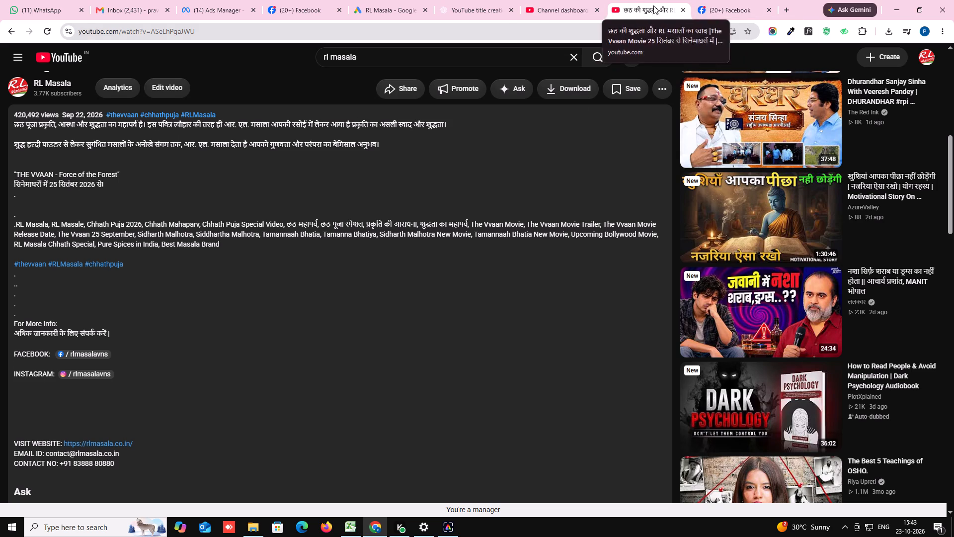
pyautogui.click(545, 3)
pyautogui.click(371, 337)
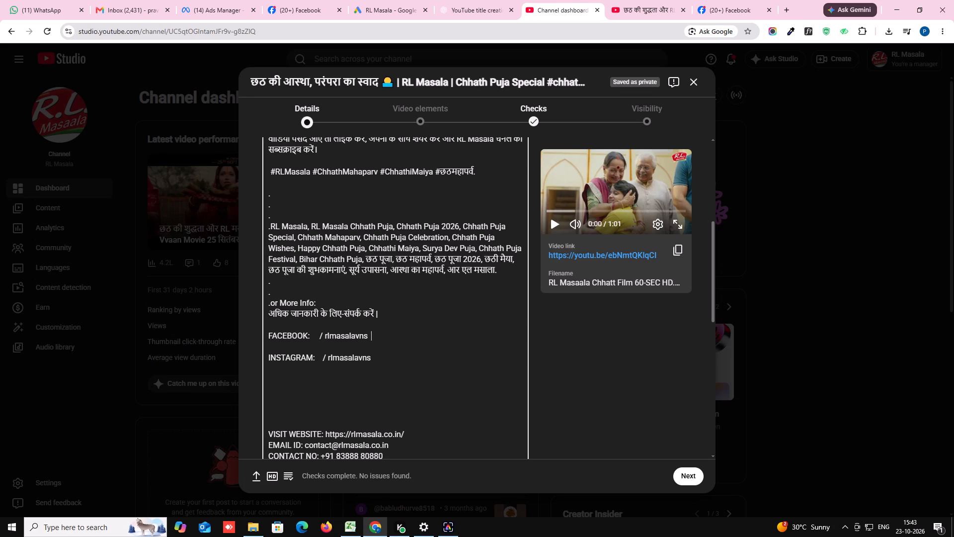
pyautogui.press('BackSpace')
pyautogui.press('BackSpace')
pyautogui.press('BackSpace')
pyautogui.press('BackSpace')
pyautogui.press('BackSpace')
pyautogui.press('BackSpace')
pyautogui.press('BackSpace')
pyautogui.press('BackSpace')
pyautogui.press('BackSpace')
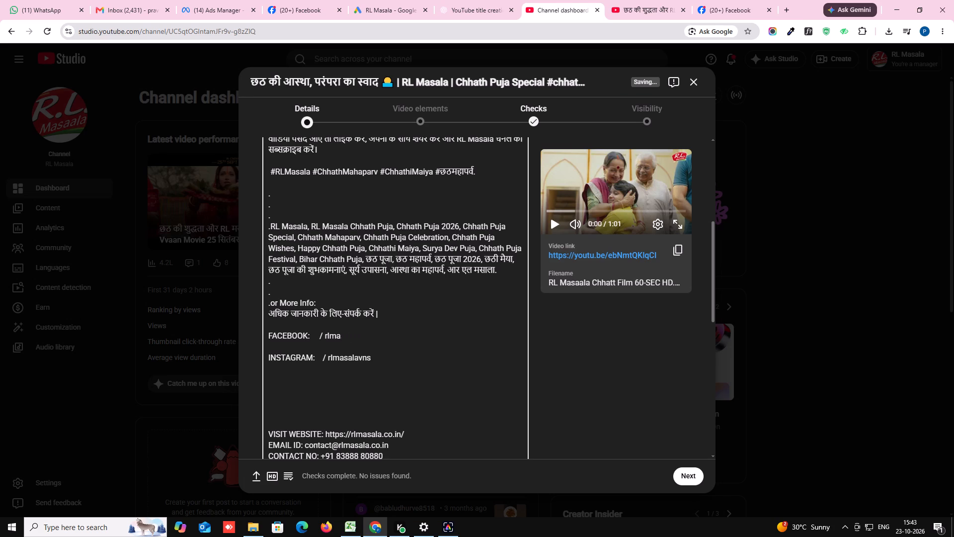
pyautogui.press('BackSpace')
pyautogui.press('BackSpace')
pyautogui.press('BackSpace')
pyautogui.press('BackSpace')
pyautogui.press('BackSpace')
pyautogui.press('BackSpace')
pyautogui.press('BackSpace')
pyautogui.press('BackSpace')
pyautogui.hotkey('ctrl', 'v')
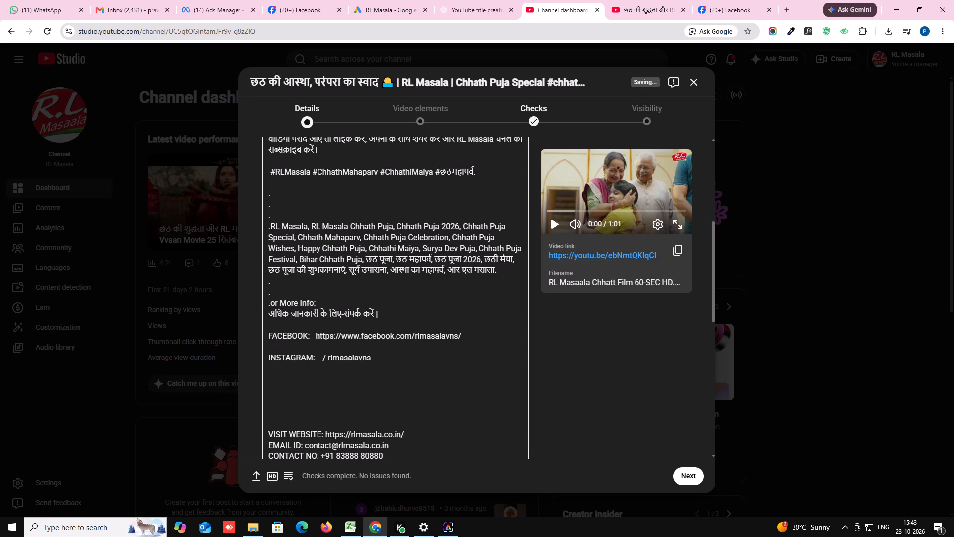
pyautogui.click(316, 334)
pyautogui.press('BackSpace')
pyautogui.press('BackSpace')
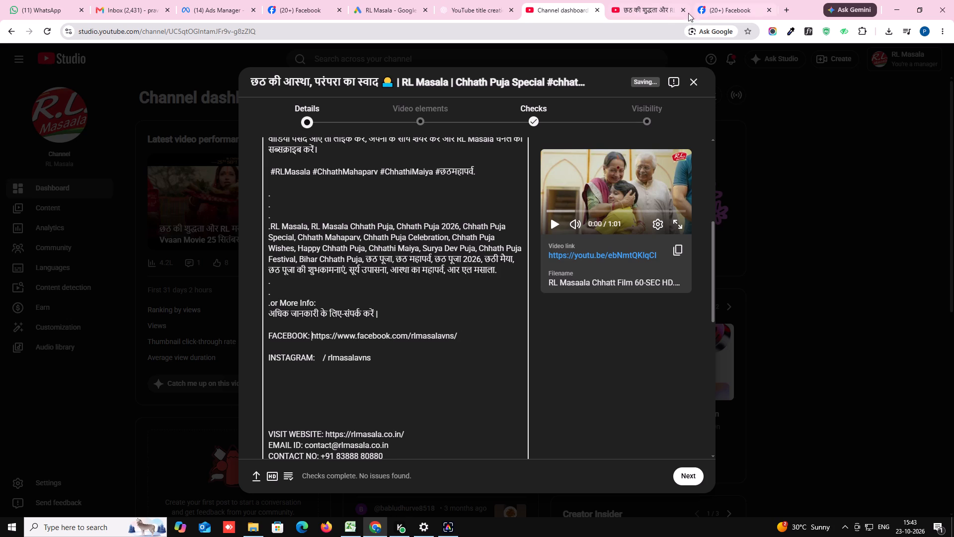
pyautogui.click(636, 5)
pyautogui.click(95, 376)
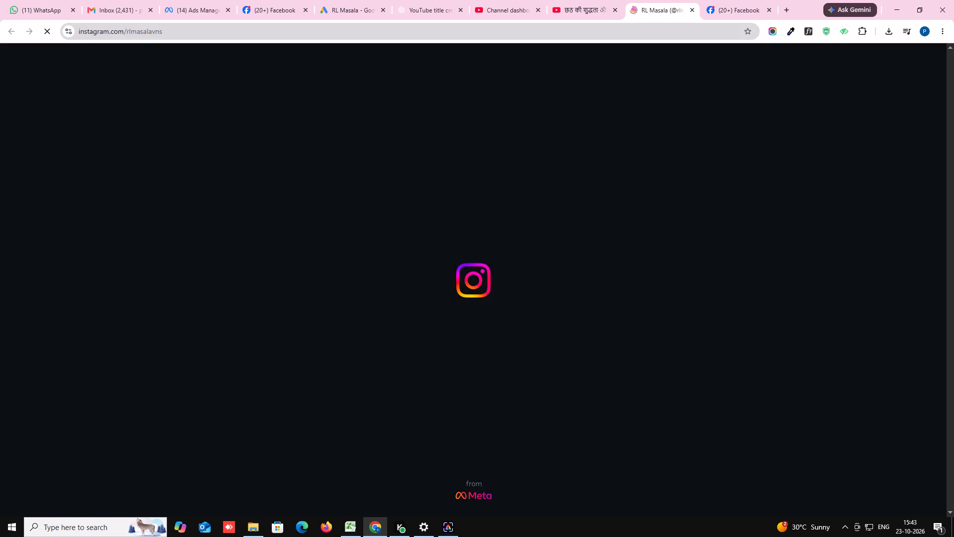
pyautogui.click(110, 33)
pyautogui.rightClick(110, 33)
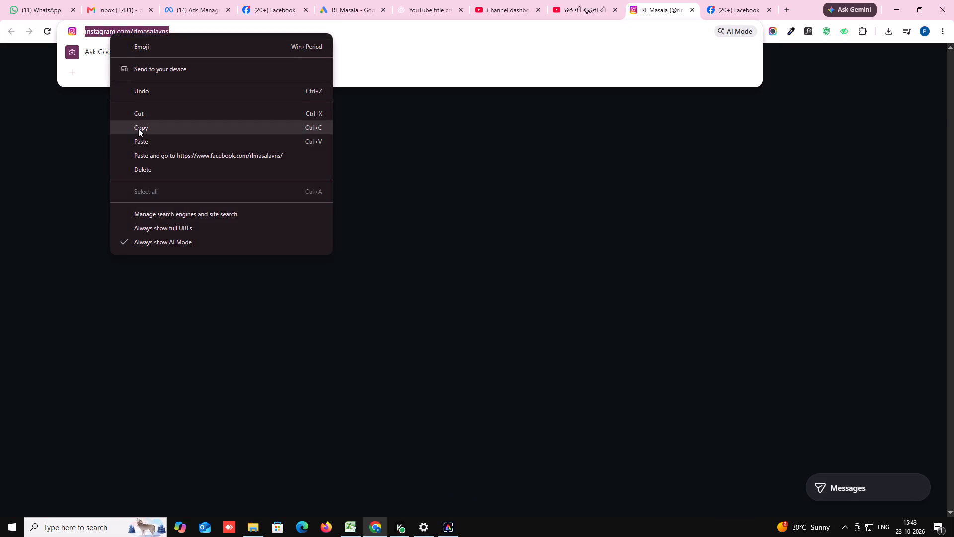
pyautogui.click(138, 129)
pyautogui.click(587, 5)
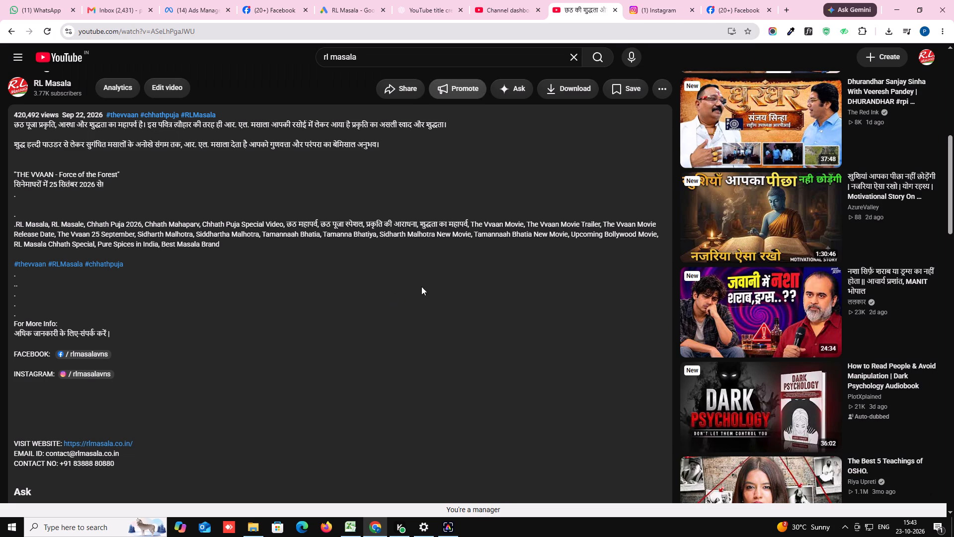
pyautogui.click(511, 12)
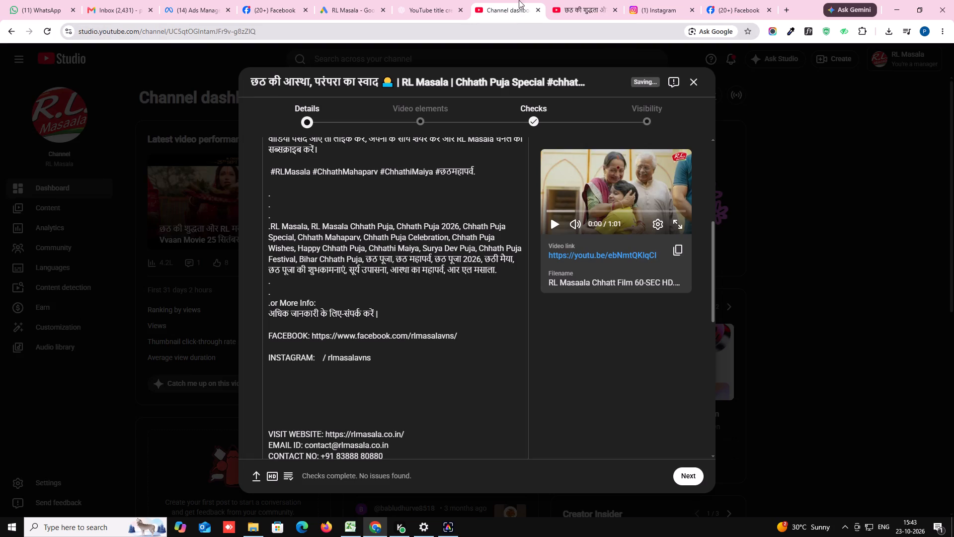
pyautogui.click(378, 358)
pyautogui.press('BackSpace')
pyautogui.press('BackSpace')
pyautogui.press('BackSpace')
pyautogui.press('BackSpace')
pyautogui.press('BackSpace')
pyautogui.press('BackSpace')
pyautogui.press('BackSpace')
pyautogui.press('BackSpace')
pyautogui.press('BackSpace')
pyautogui.press('BackSpace')
pyautogui.press('BackSpace')
pyautogui.press('BackSpace')
pyautogui.press('BackSpace')
pyautogui.press('BackSpace')
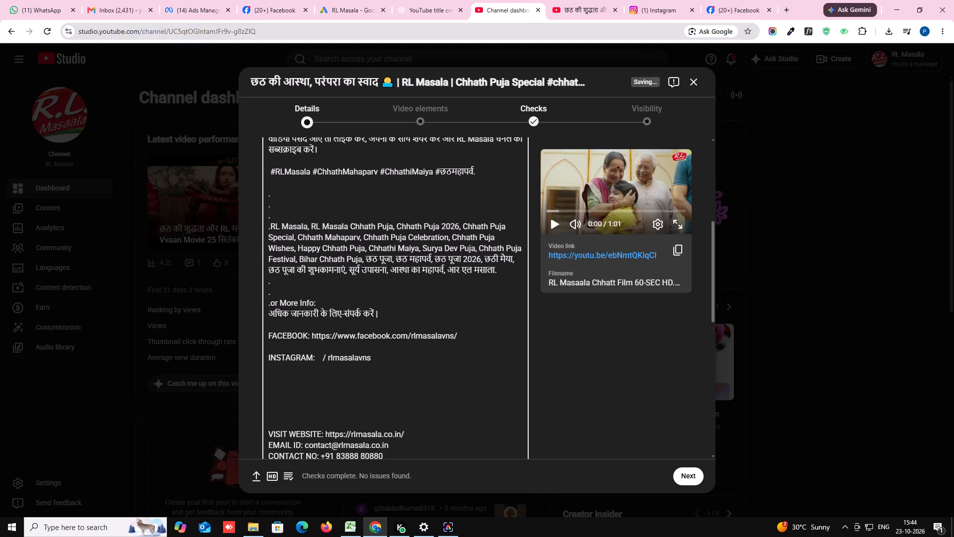
pyautogui.press('BackSpace')
pyautogui.press('BackSpace')
pyautogui.press('BackSpace')
pyautogui.press('BackSpace')
pyautogui.hotkey('ctrl', 'v')
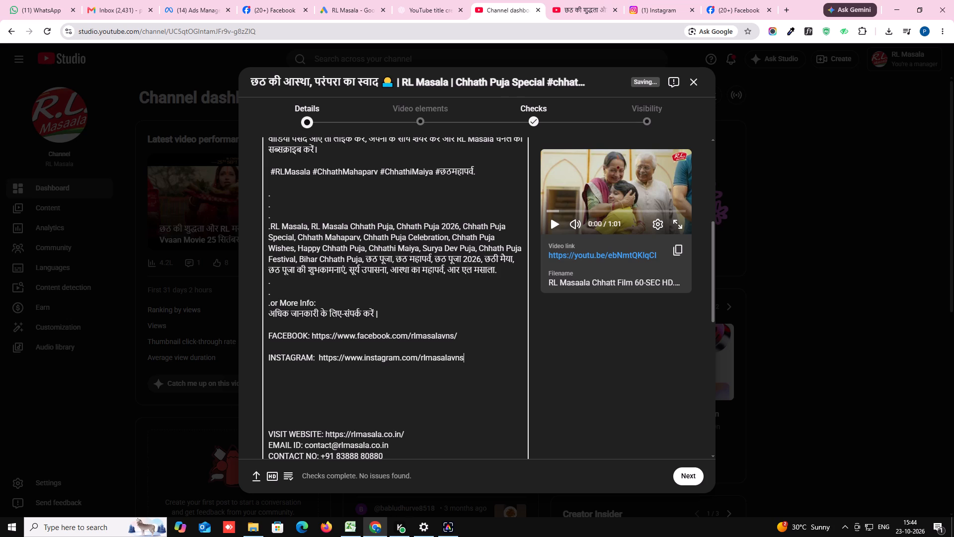
# Start uploading a custom thumbnail file for the Chhath Puja video.
pyautogui.click(385, 407)
pyautogui.scroll(-4, 365, 299)
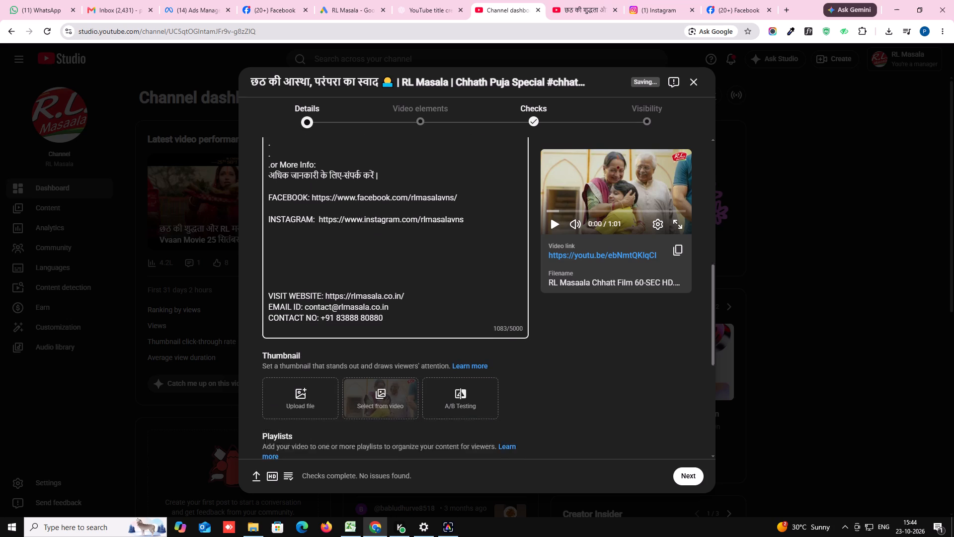
pyautogui.click(367, 340)
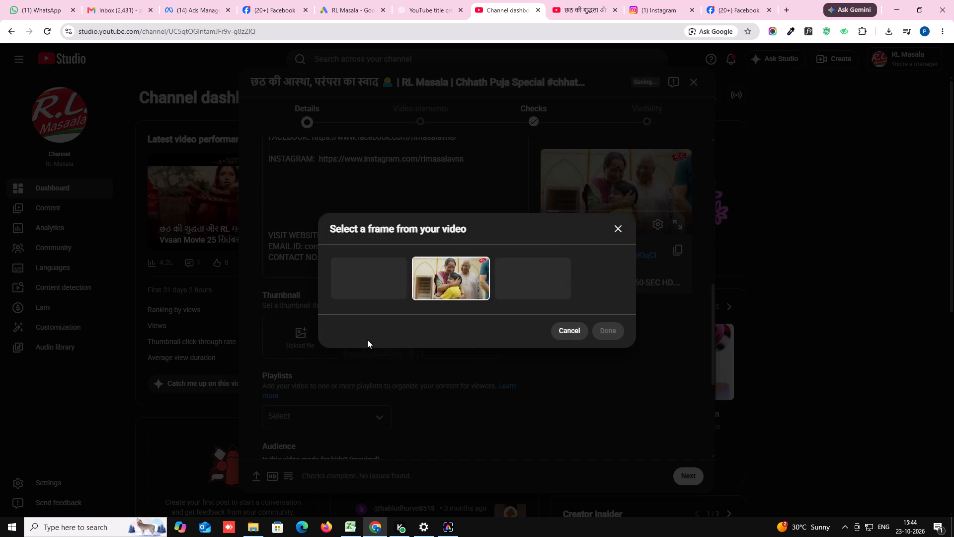
pyautogui.click(620, 224)
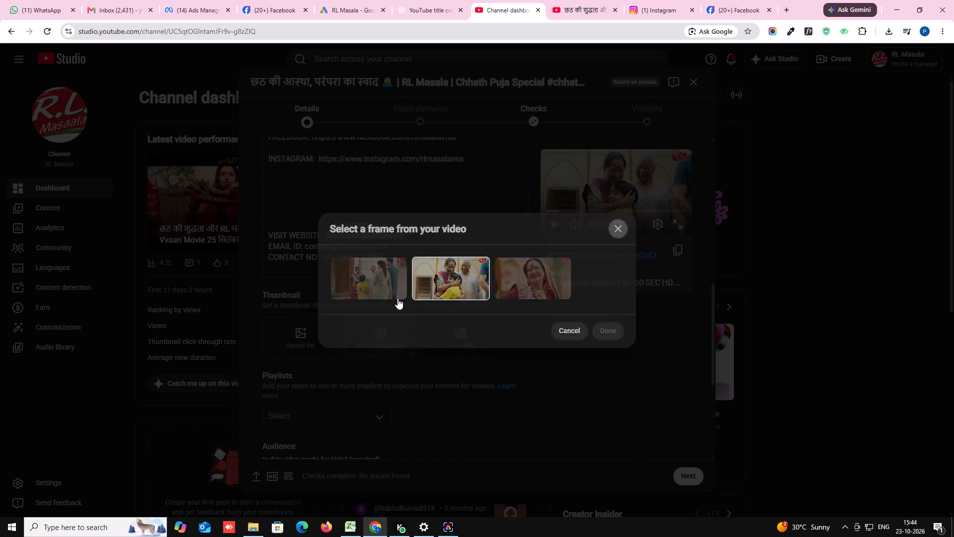
pyautogui.click(296, 335)
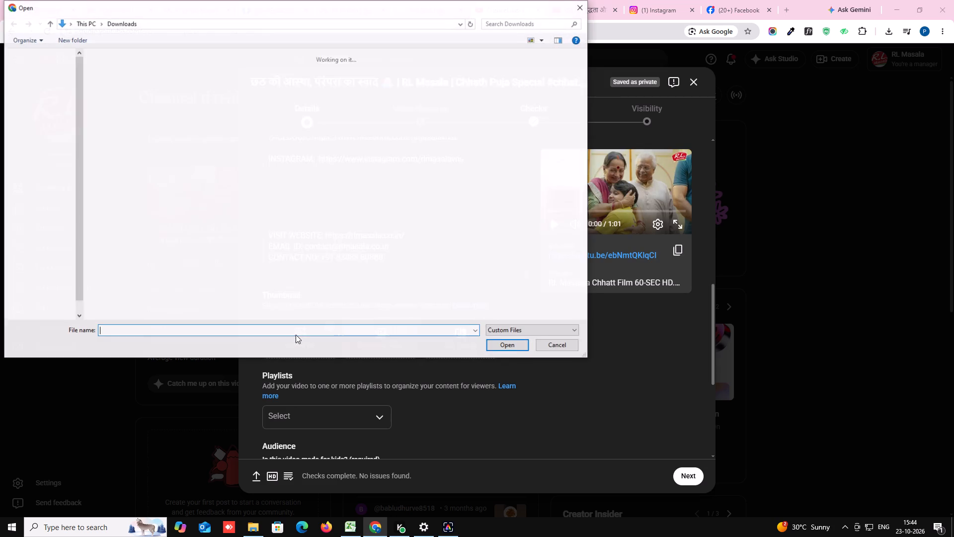
# Upload the RL Masala JPEG image from the Downloads folder as the video's thumbnail.
pyautogui.scroll(-1, 255, 218)
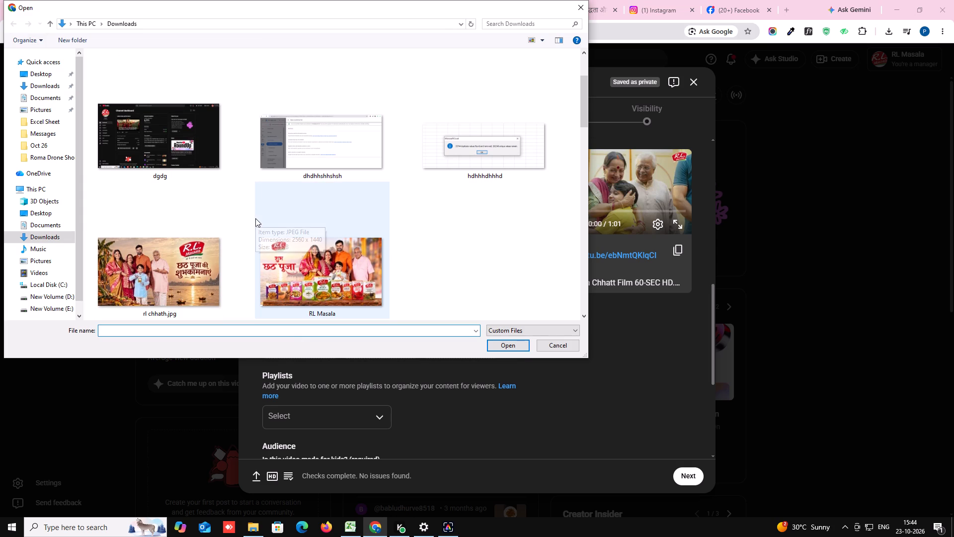
pyautogui.doubleClick(327, 269)
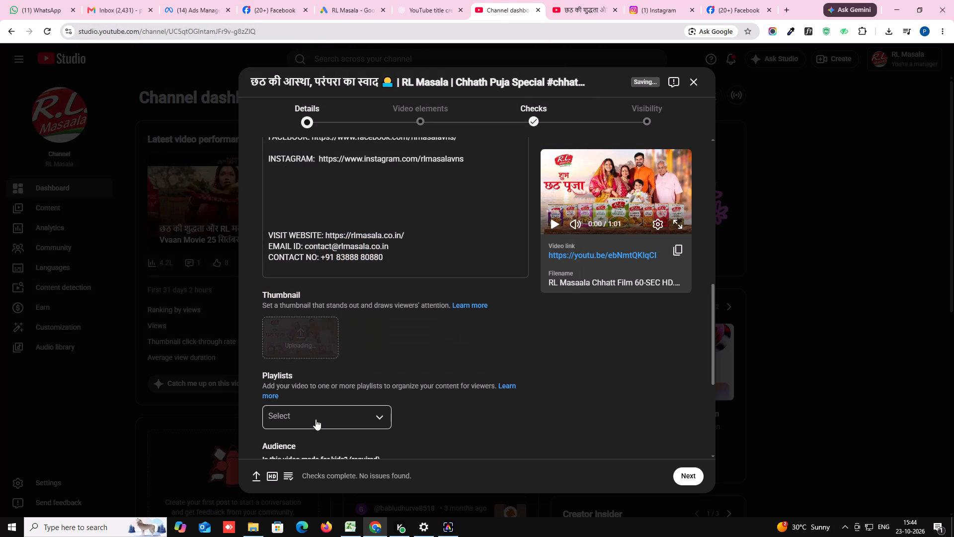
# Create a new playlist titled "Chhath Puja" and assign the video to it.
pyautogui.click(316, 419)
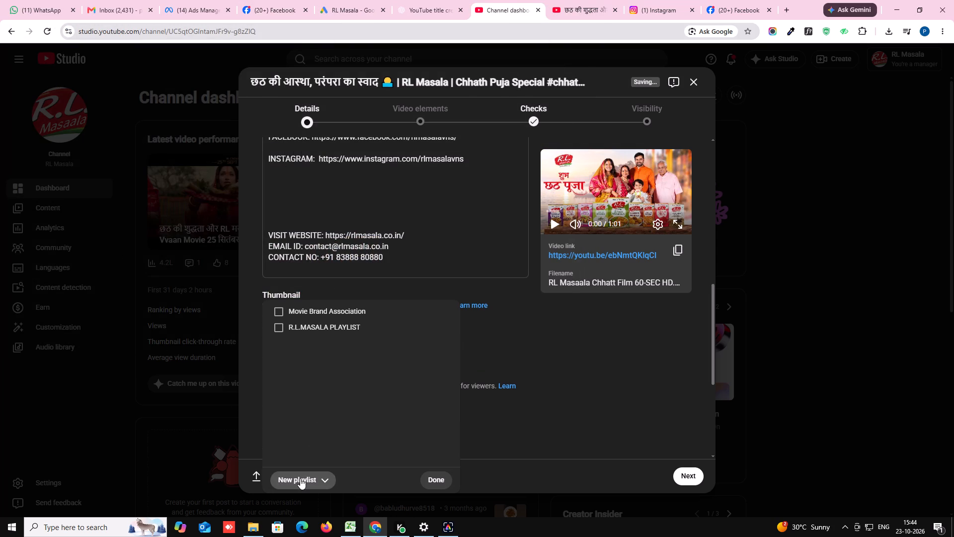
pyautogui.click(300, 478)
pyautogui.click(306, 431)
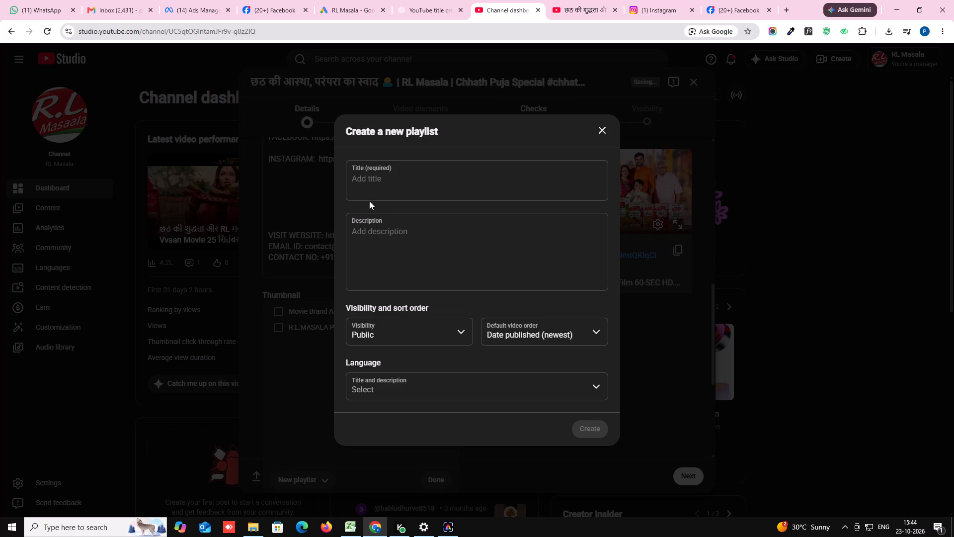
pyautogui.click(370, 183)
pyautogui.write('Chhath')
pyautogui.press('space')
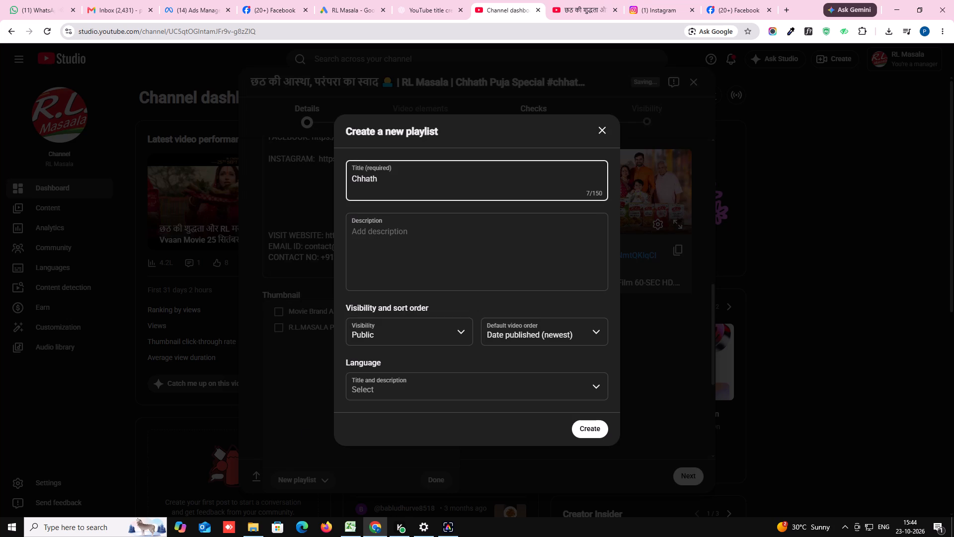
pyautogui.write('Puja')
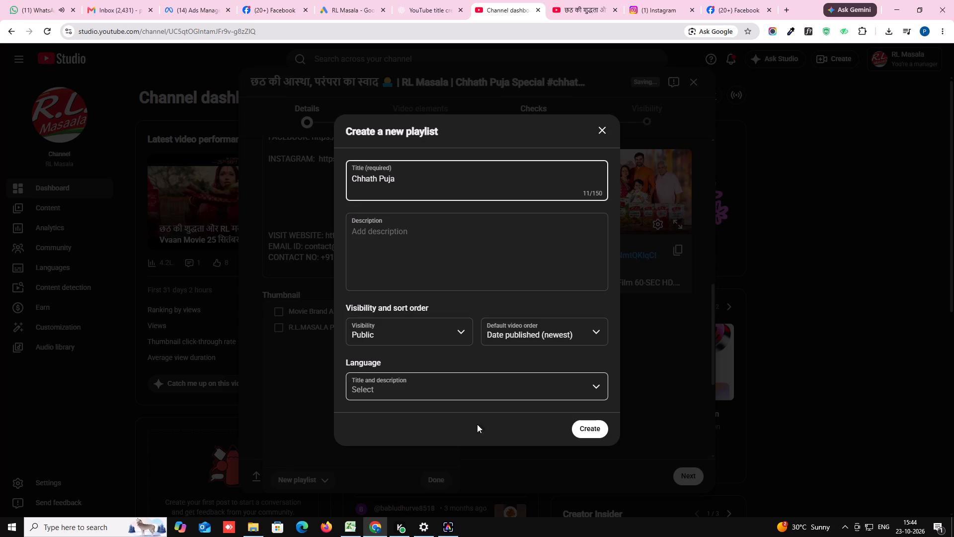
pyautogui.click(584, 385)
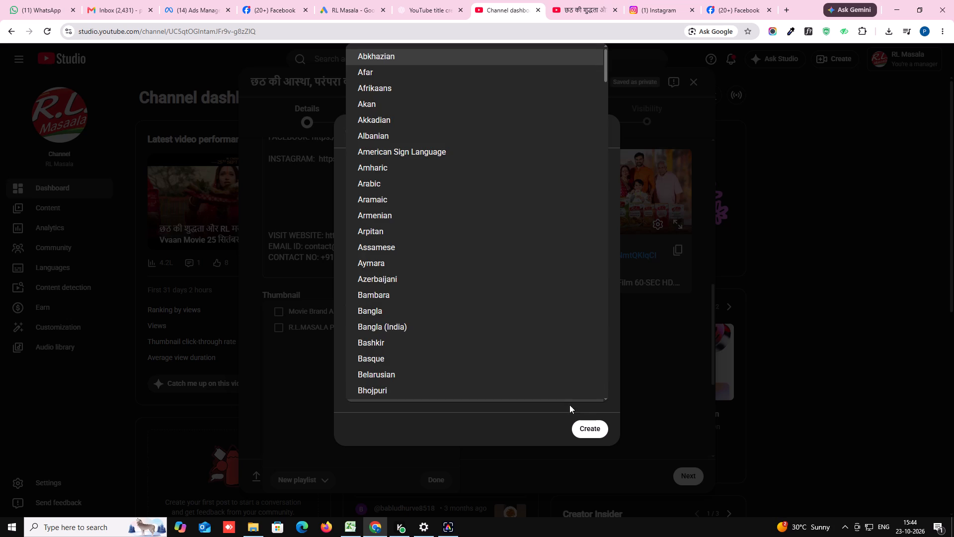
pyautogui.click(532, 421)
pyautogui.click(582, 429)
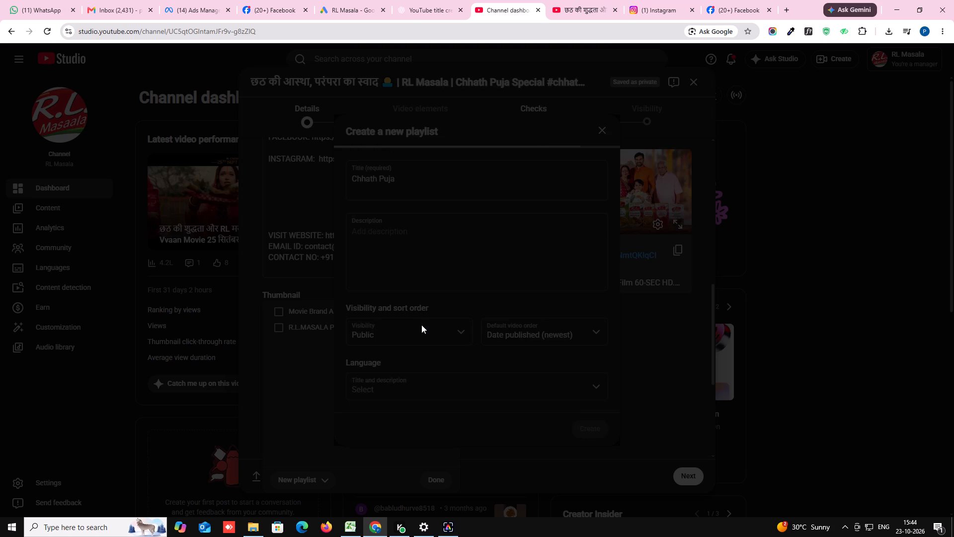
pyautogui.click(428, 477)
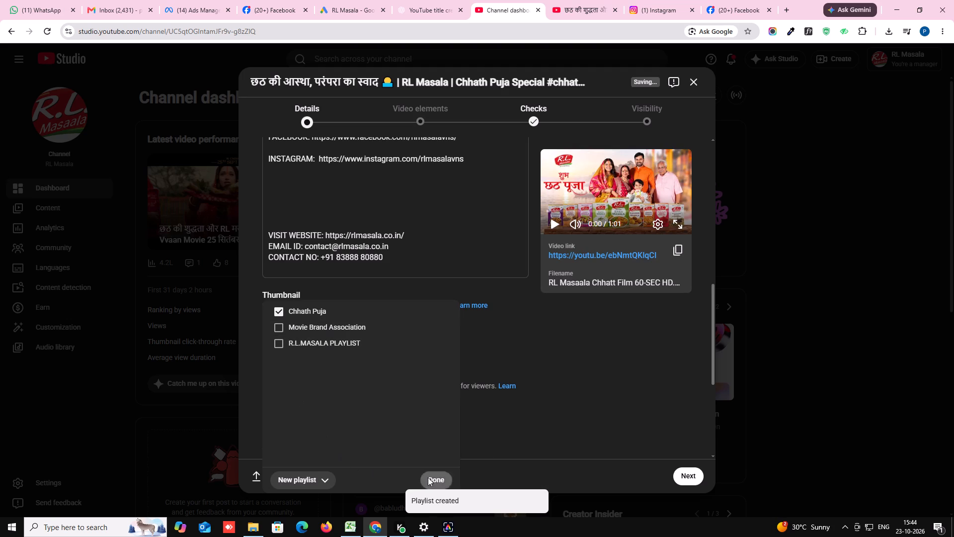
# Set the audience to "No, it's not made for kids" and expand the age restriction options.
pyautogui.scroll(-5, 358, 369)
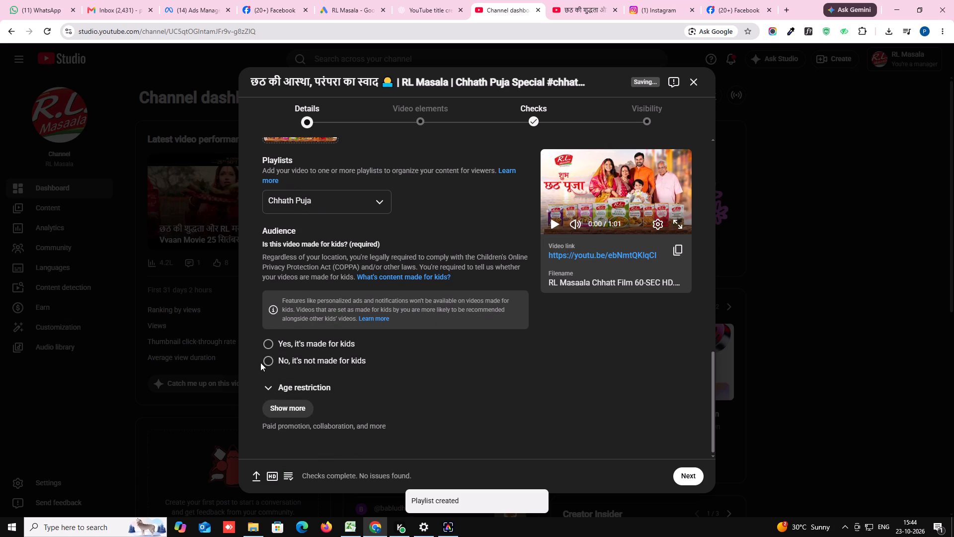
pyautogui.click(265, 359)
pyautogui.click(273, 384)
# Reveal the additional video details and answer No to both paid promotion and AI use.
pyautogui.scroll(-3, 275, 381)
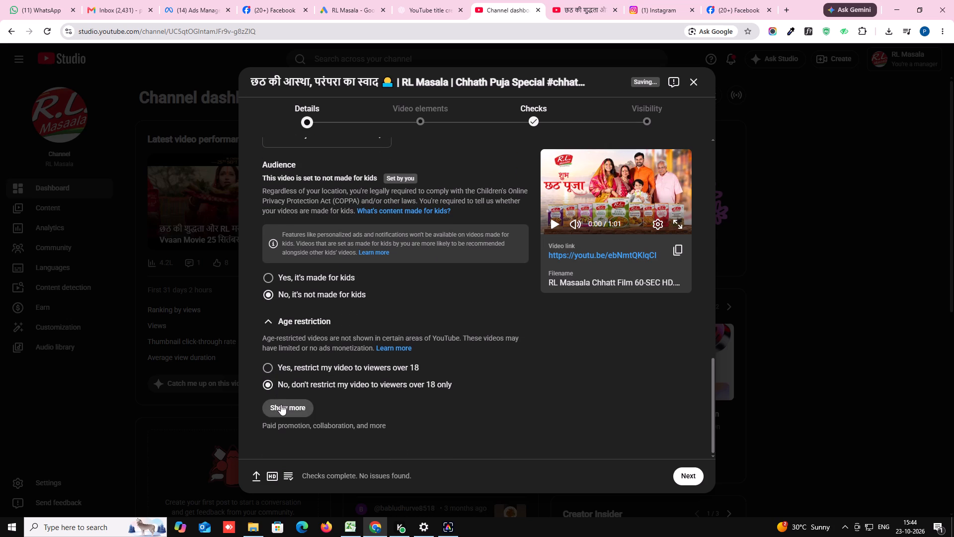
pyautogui.click(281, 405)
pyautogui.scroll(-4, 299, 338)
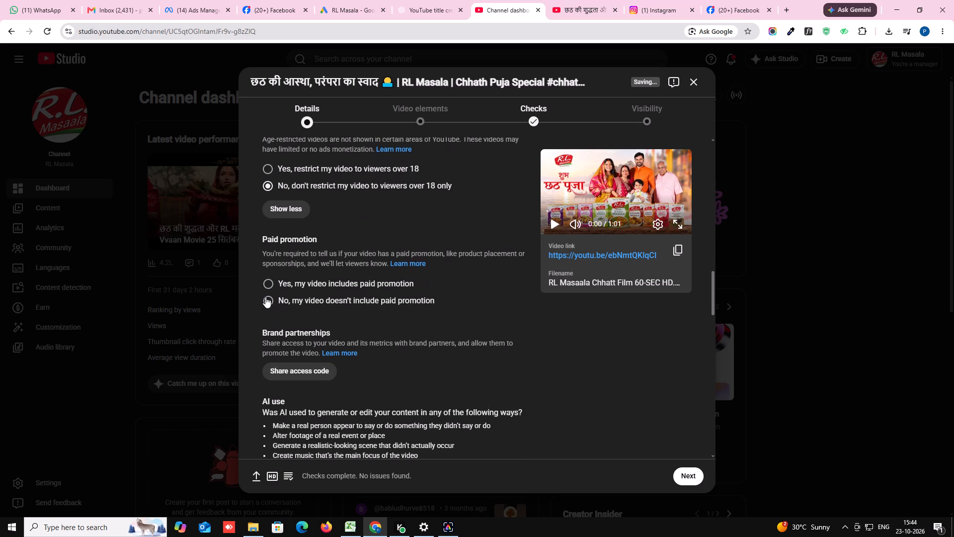
pyautogui.click(265, 297)
pyautogui.scroll(-5, 319, 348)
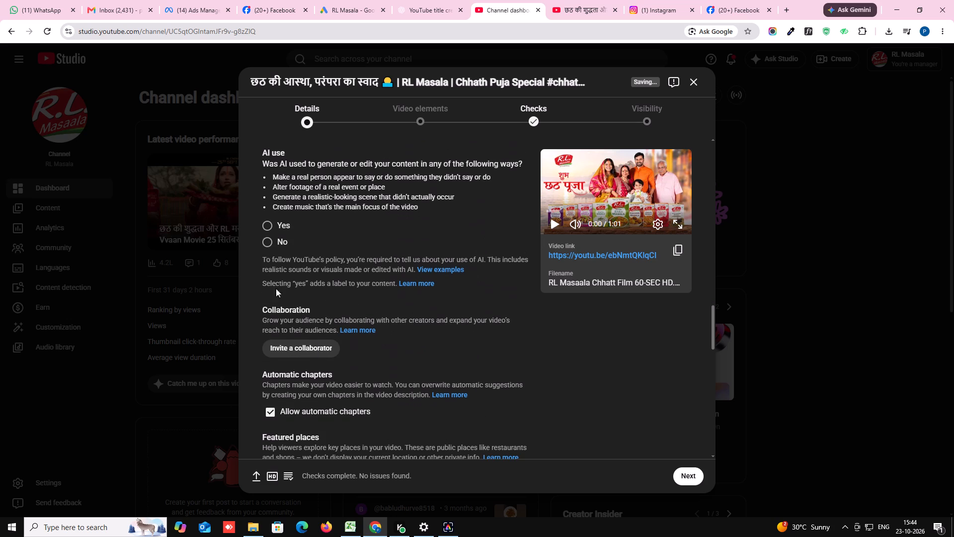
pyautogui.click(262, 243)
# Add "RL Masala" as the first video tag.
pyautogui.scroll(-5, 297, 302)
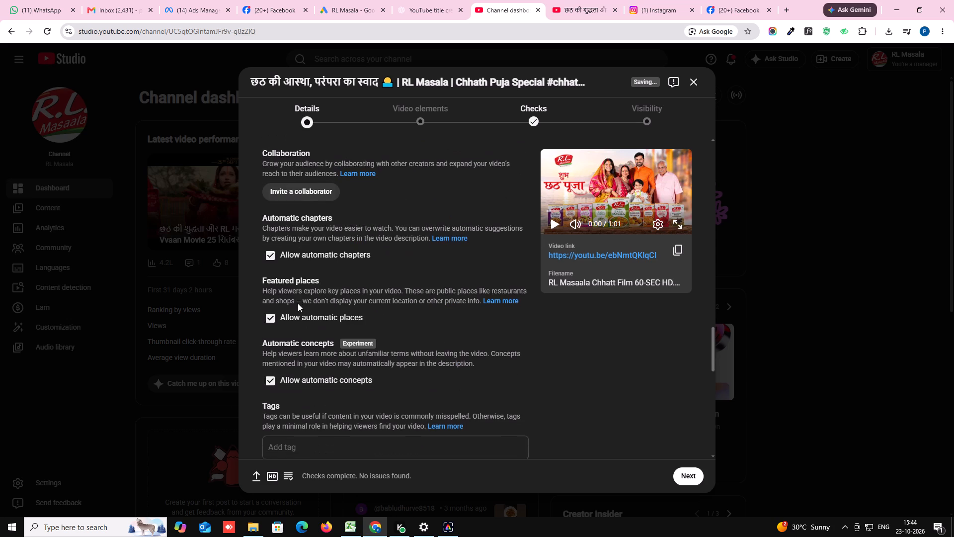
pyautogui.scroll(-2, 298, 303)
pyautogui.click(293, 266)
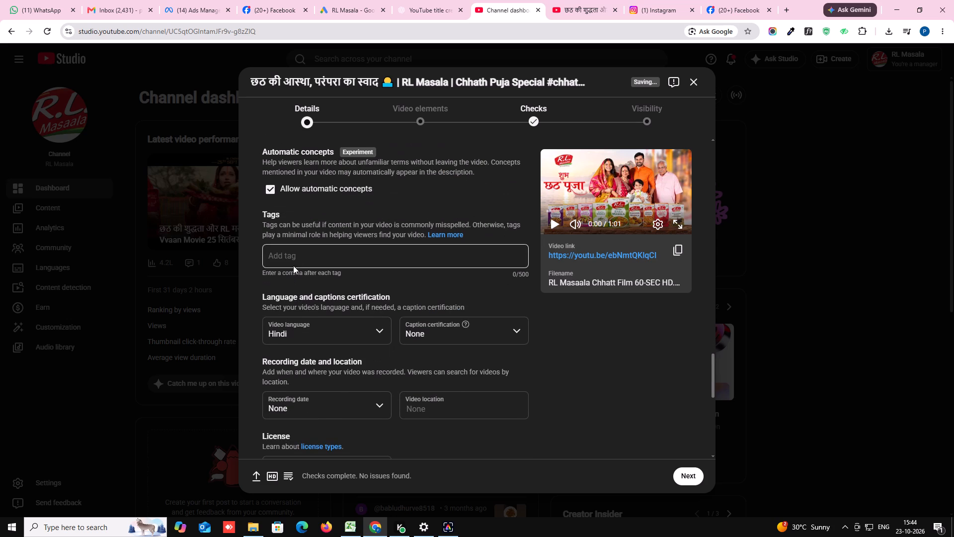
pyautogui.click(296, 253)
pyautogui.click(296, 253)
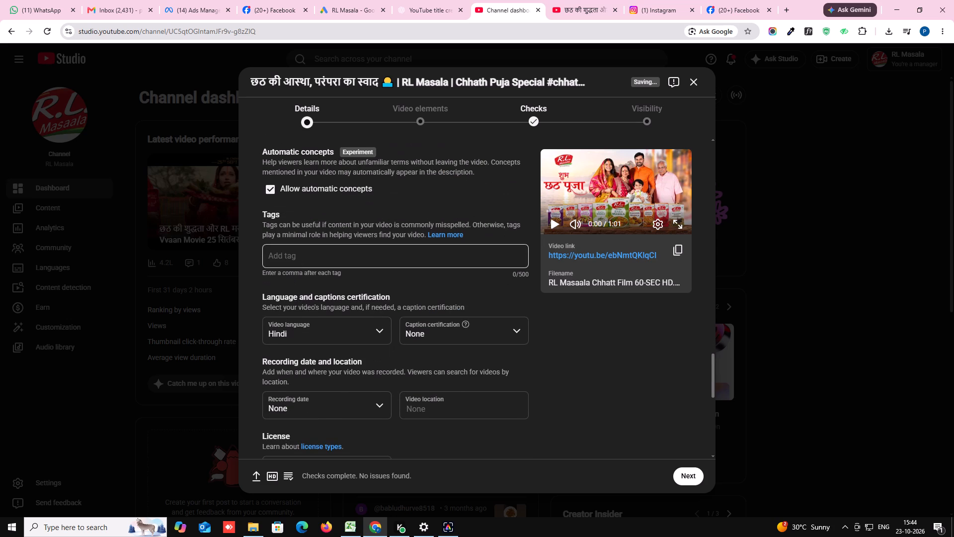
pyautogui.click(296, 252)
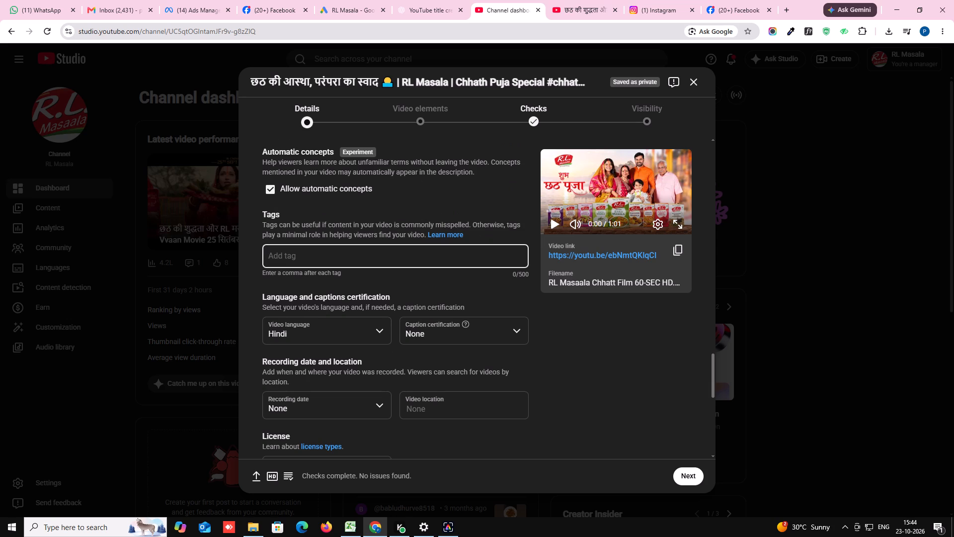
pyautogui.write('Rl')
pyautogui.press('space')
pyautogui.press('BackSpace')
pyautogui.press('BackSpace')
pyautogui.write('L')
pyautogui.press('space')
pyautogui.write('Masala')
pyautogui.press('Return')
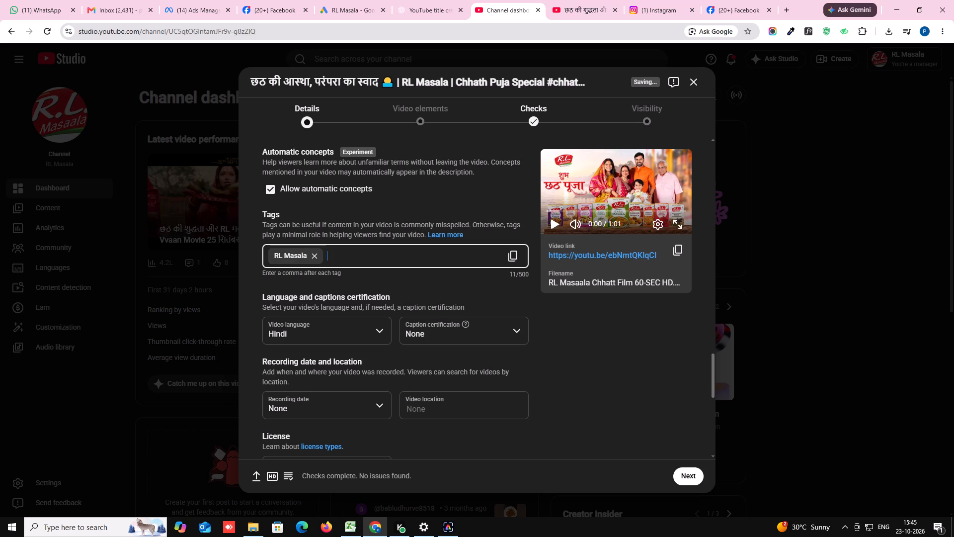
# Add "Chhath Puja" as the second video tag.
pyautogui.write('Chhath')
pyautogui.press('space')
pyautogui.write('Puja')
pyautogui.press('Return')
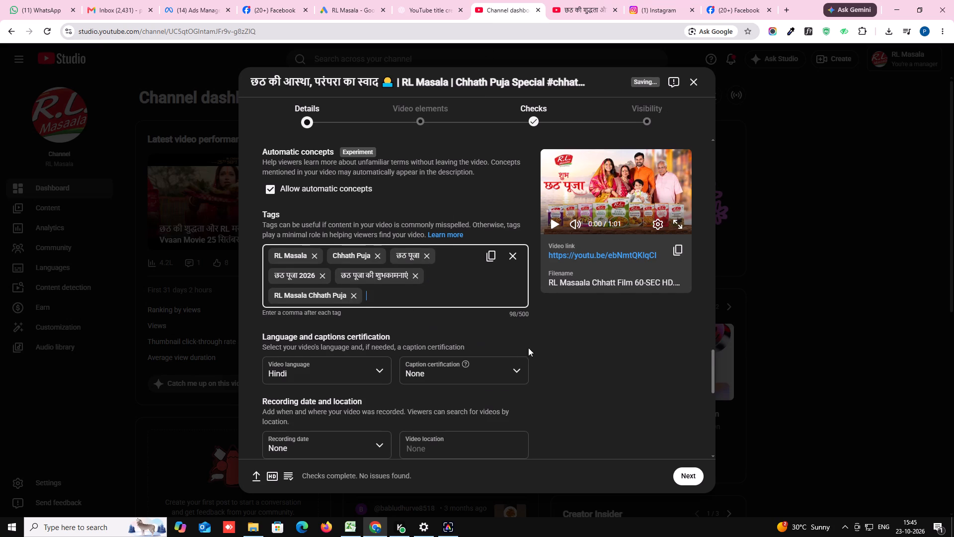
# Review the video's details, from the remaining settings below the tags back up through the thumbnail, description and title.
pyautogui.scroll(-4, 539, 348)
pyautogui.scroll(-3, 476, 317)
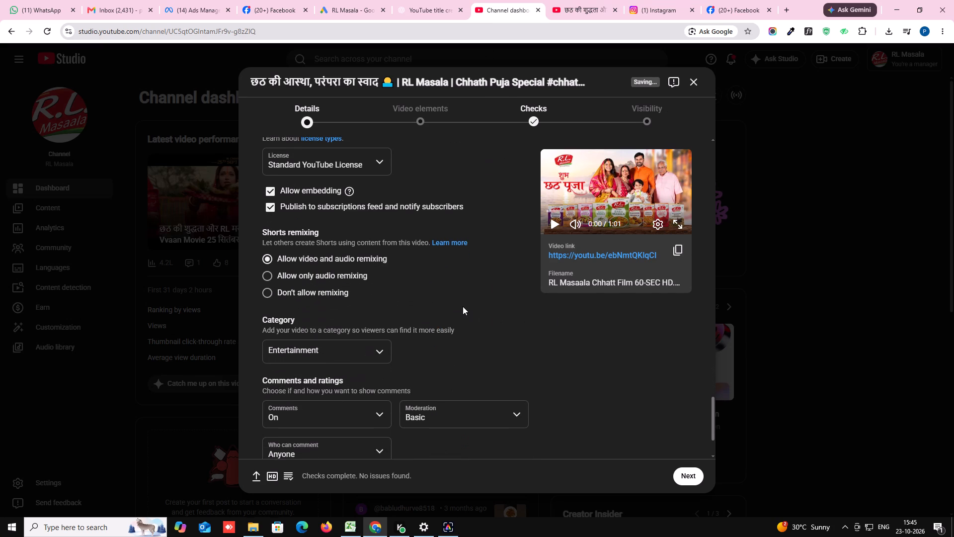
pyautogui.scroll(-5, 463, 306)
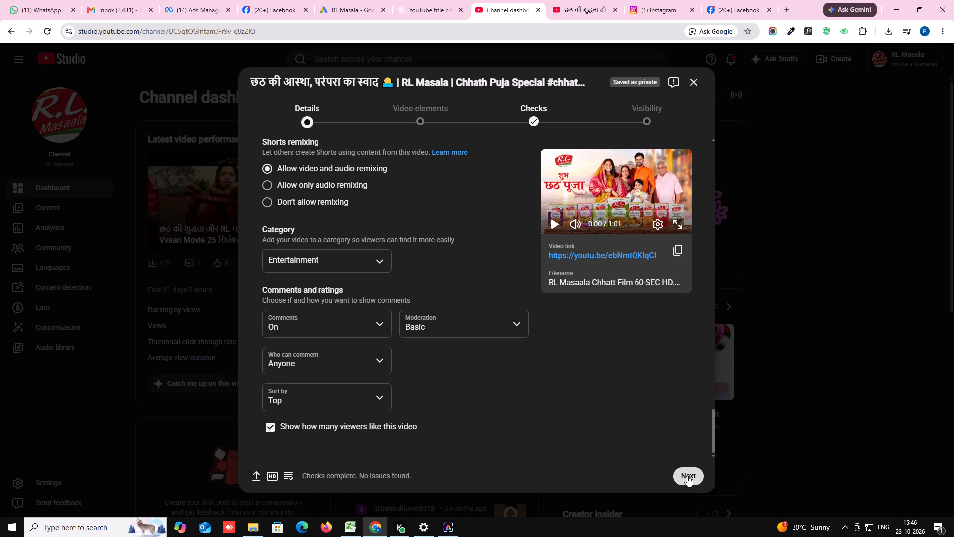
pyautogui.scroll(20, 462, 308)
pyautogui.scroll(1, 462, 308)
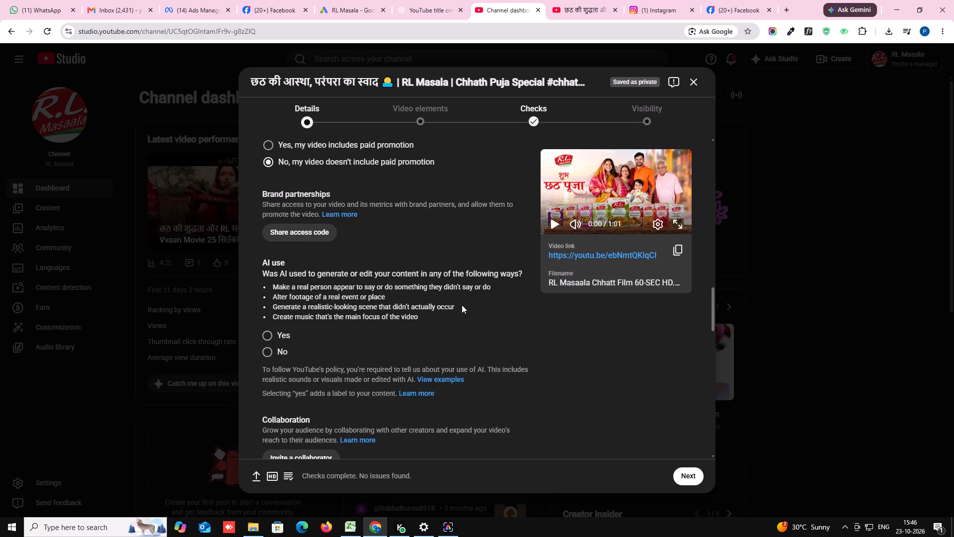
pyautogui.scroll(11, 462, 305)
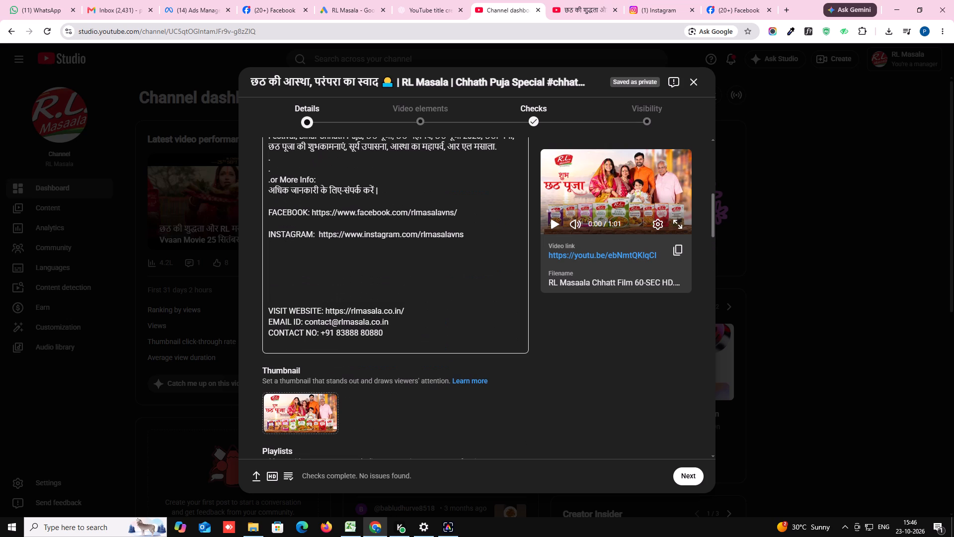
pyautogui.scroll(1, 462, 301)
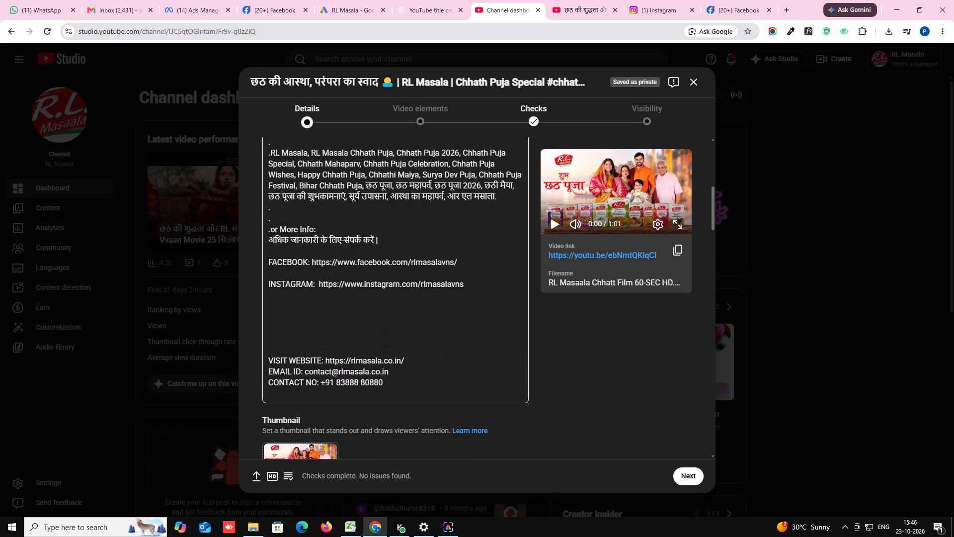
pyautogui.scroll(7, 462, 301)
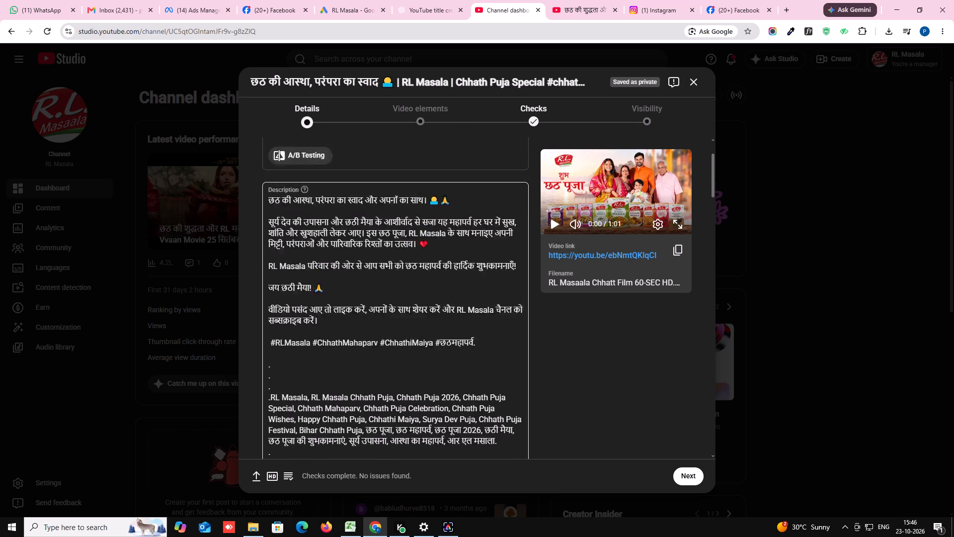
pyautogui.scroll(1, 462, 301)
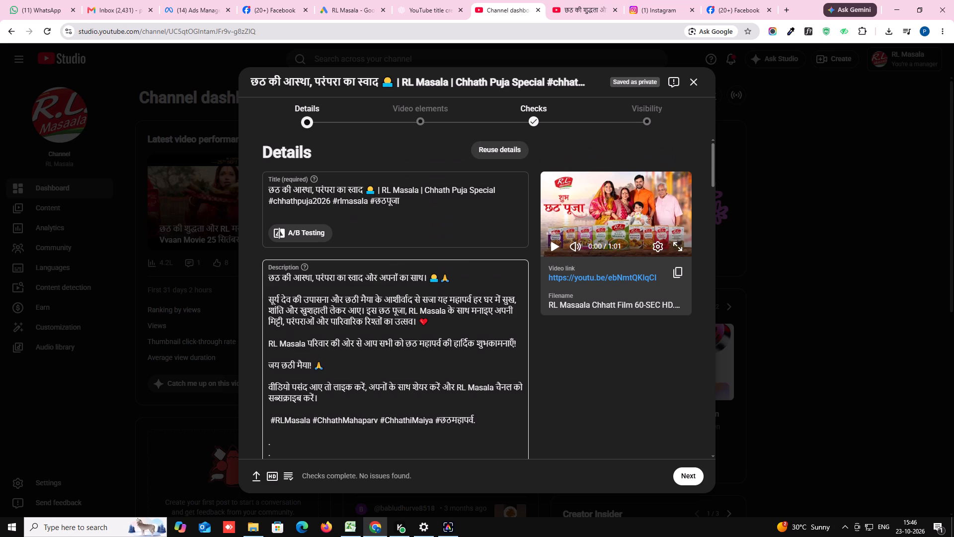
# Continue past the video elements and checks stages without additions, set the video's visibility to Public and publish it.
pyautogui.click(689, 471)
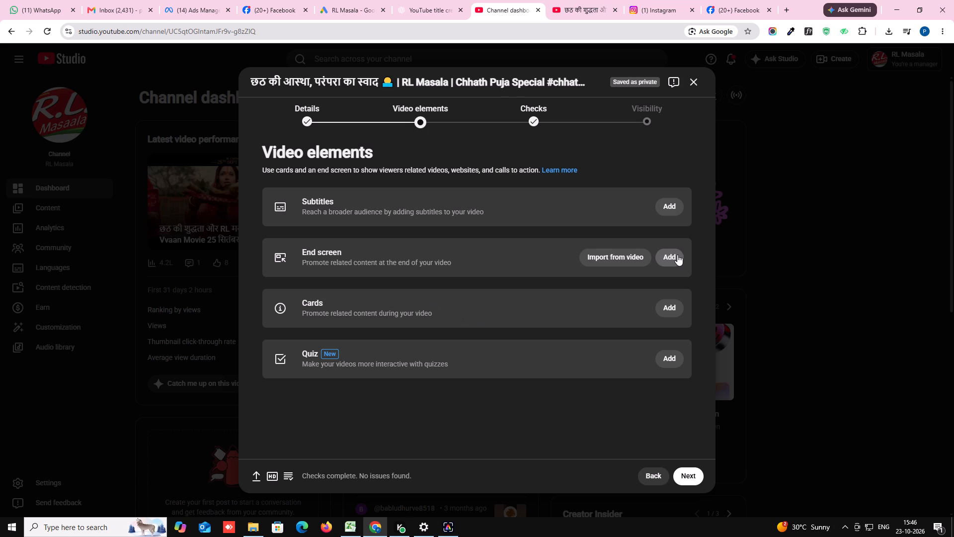
pyautogui.click(685, 475)
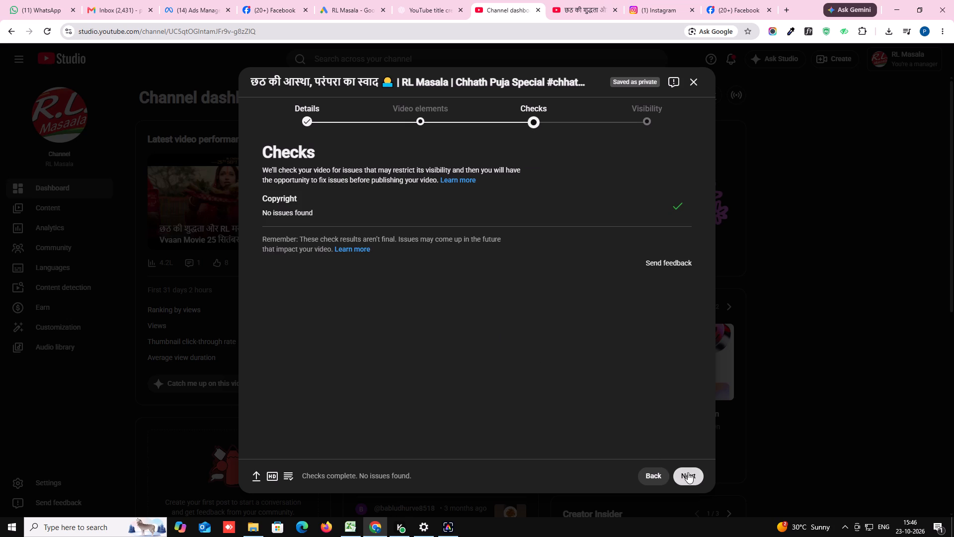
pyautogui.click(688, 472)
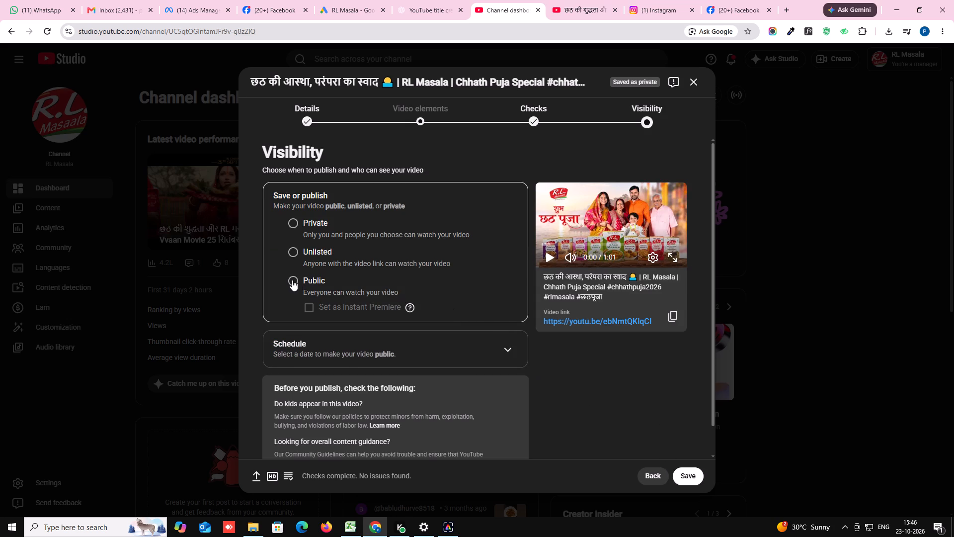
pyautogui.click(292, 280)
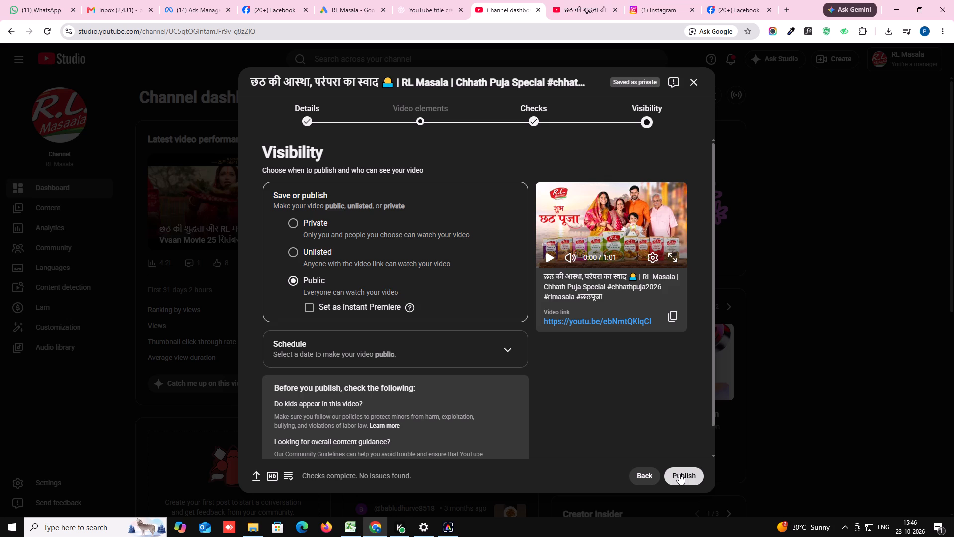
pyautogui.click(679, 474)
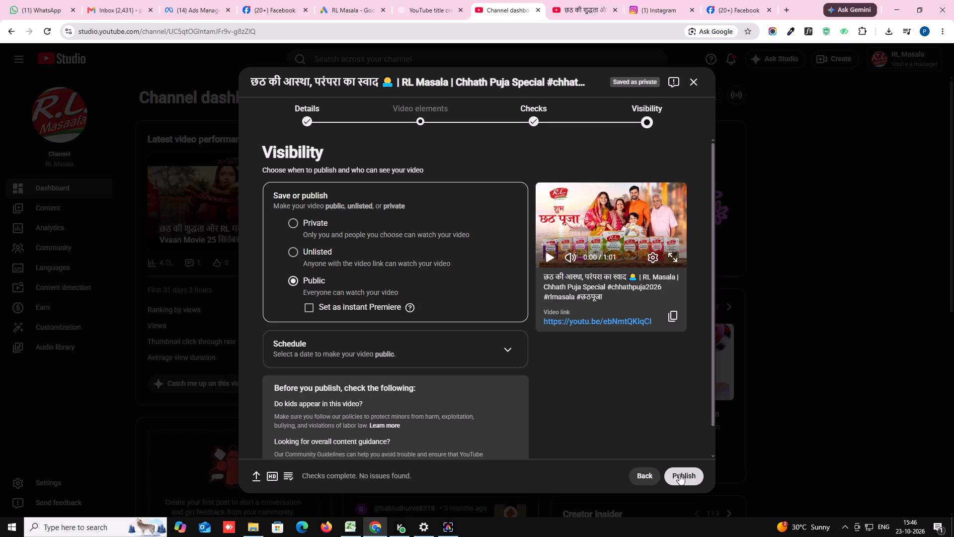
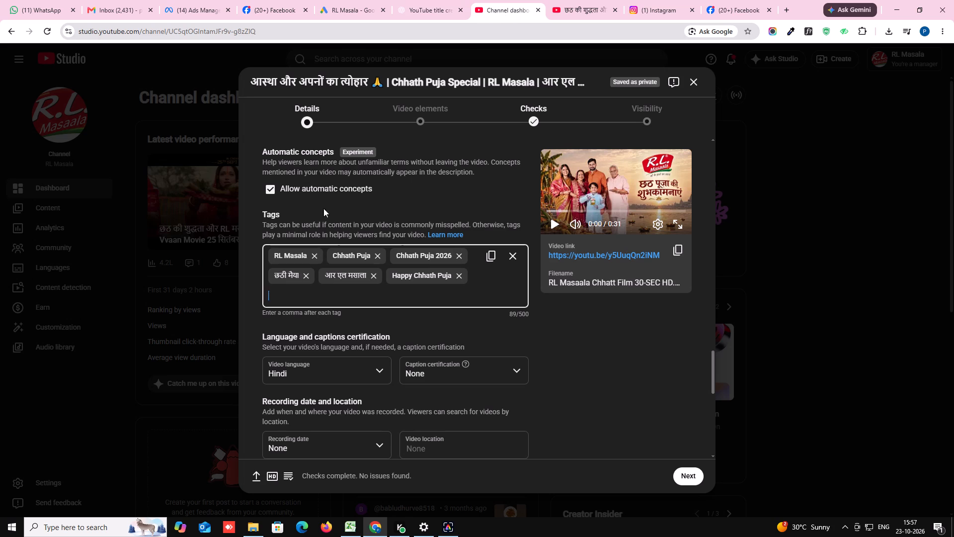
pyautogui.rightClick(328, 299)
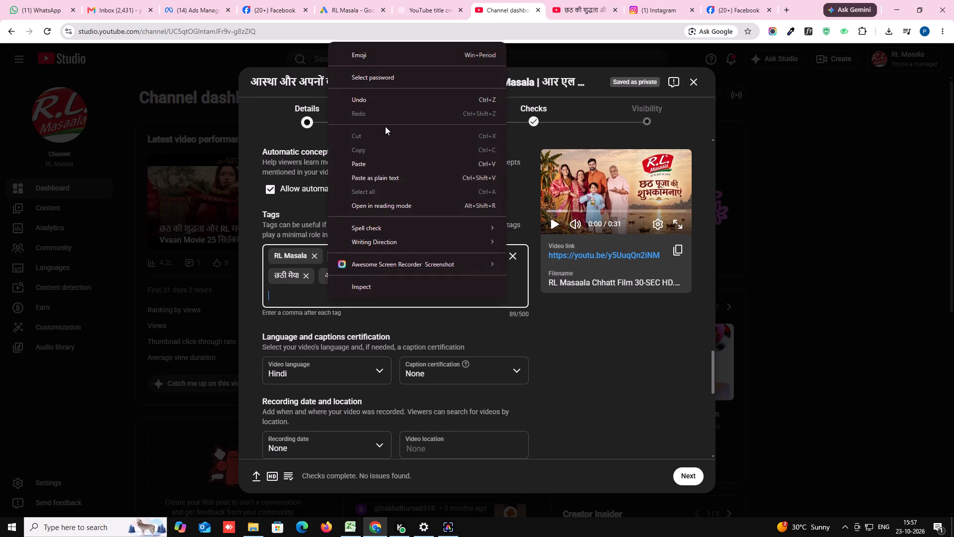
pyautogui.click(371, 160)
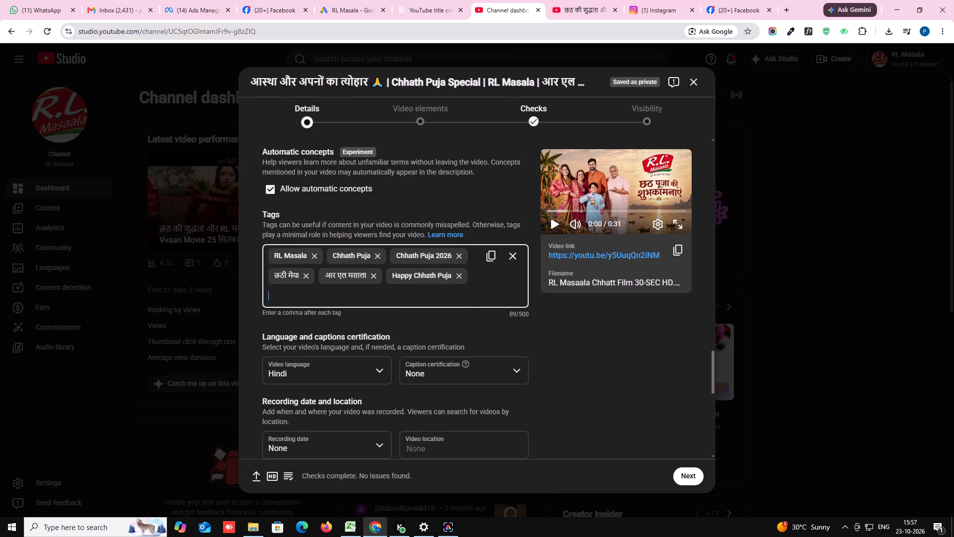
# Finish the video details and advance past the video elements and checks to the visibility settings.
pyautogui.scroll(-3, 408, 292)
pyautogui.scroll(-12, 337, 289)
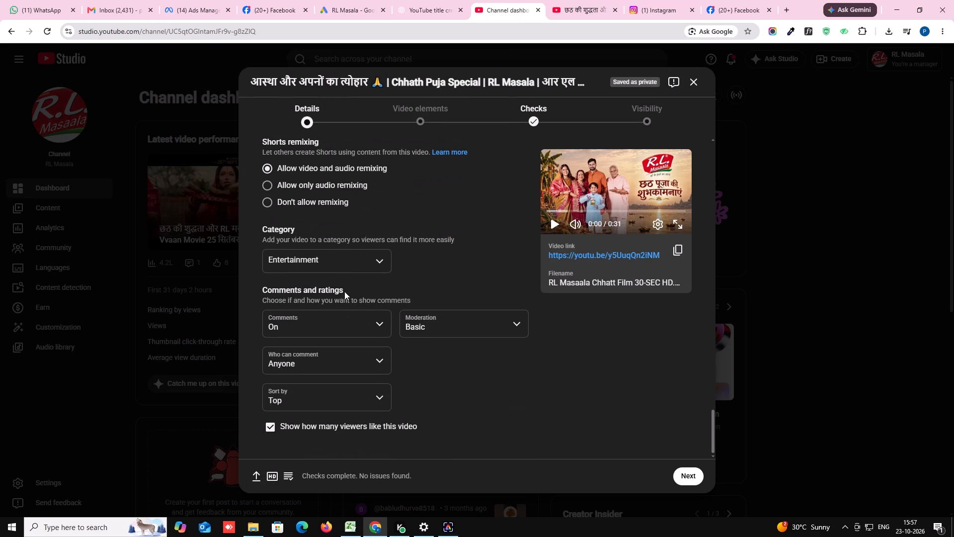
pyautogui.click(692, 475)
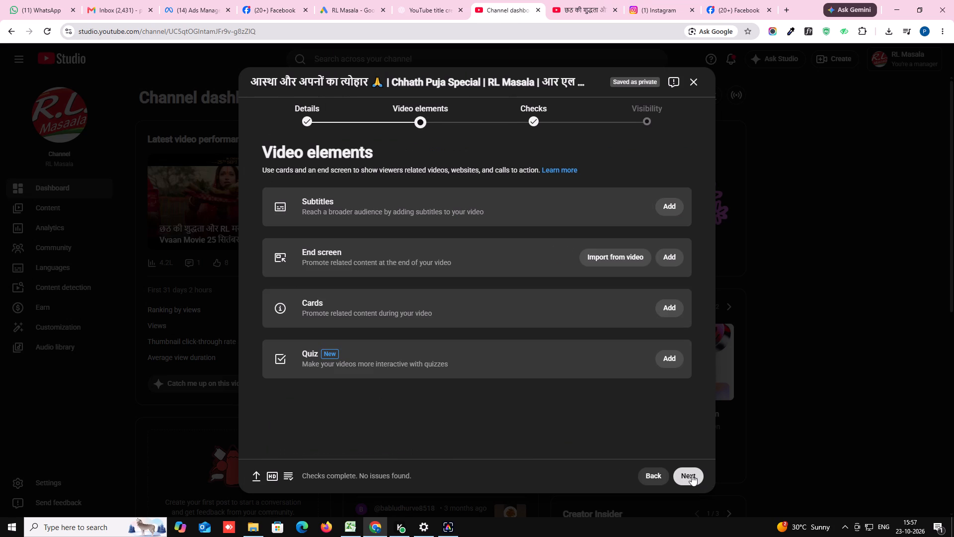
pyautogui.click(692, 475)
pyautogui.click(692, 475)
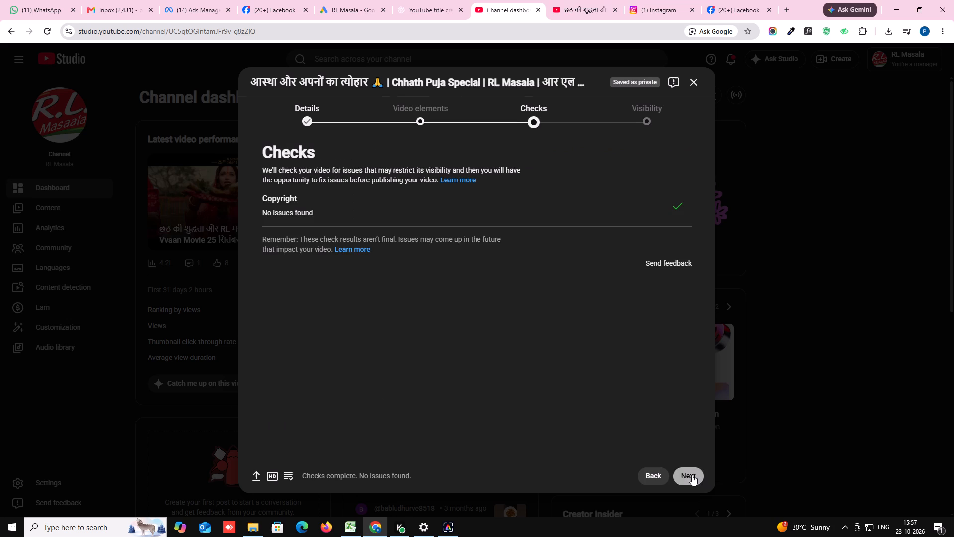
# Set the video's visibility to Public and publish it.
pyautogui.click(294, 278)
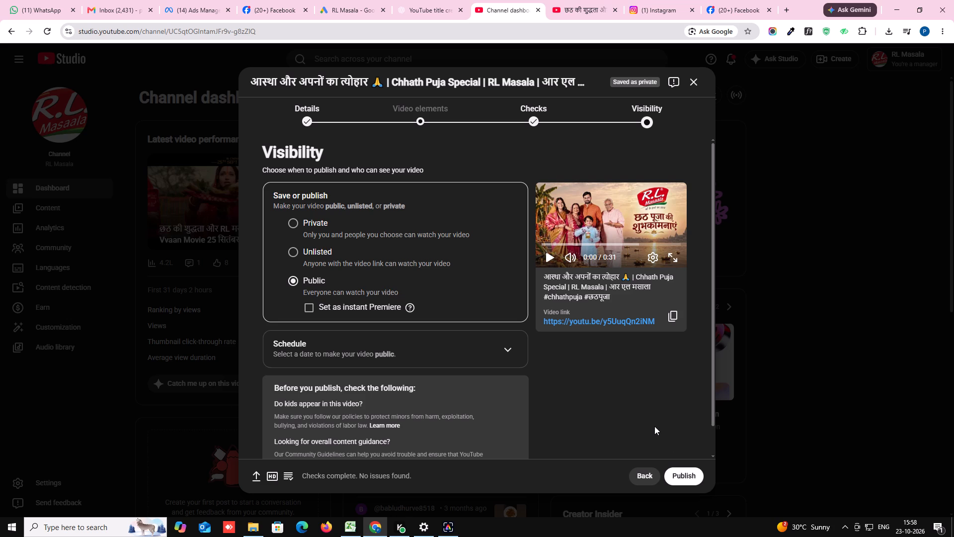
pyautogui.click(674, 475)
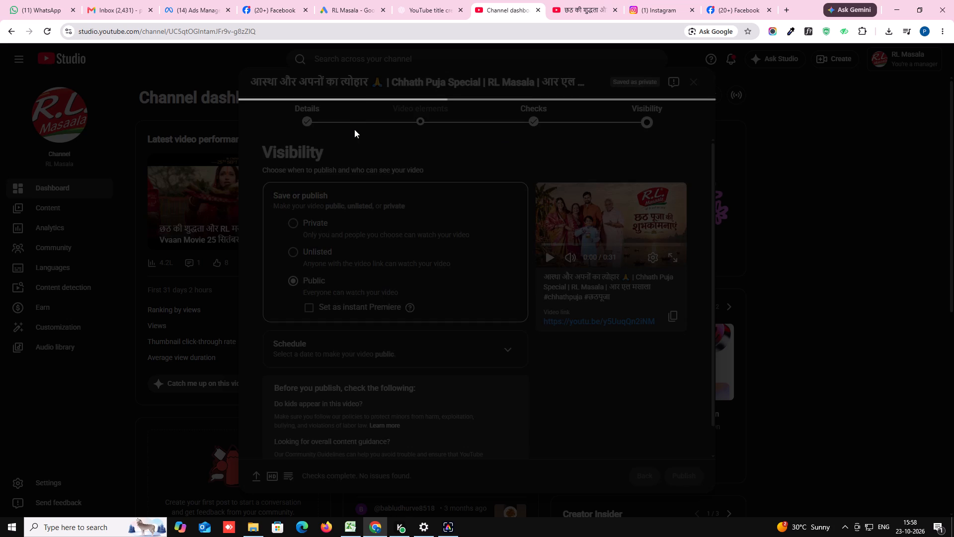
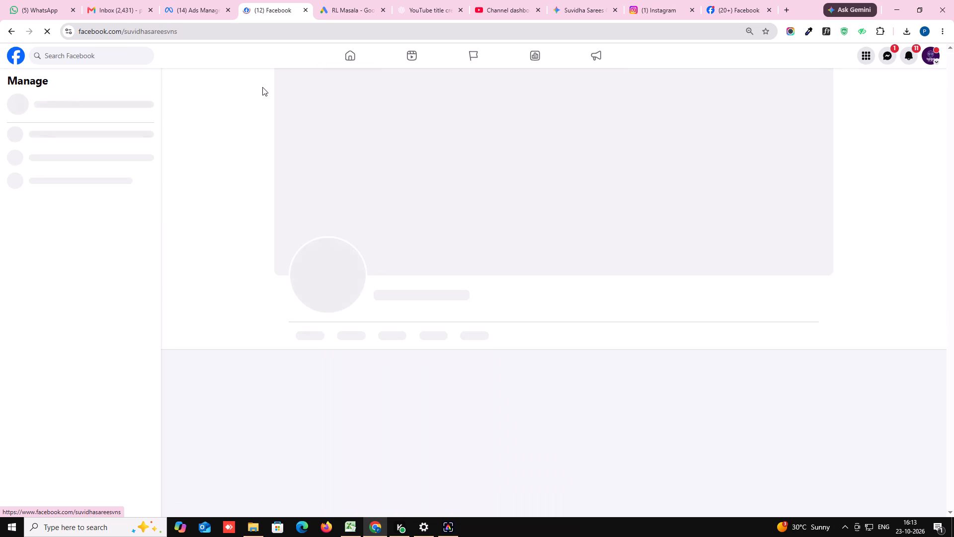
# Open the Suvidha Saress page's Meta Business Suite planner and start a new reel for Friday, October 23.
pyautogui.scroll(-4, 387, 265)
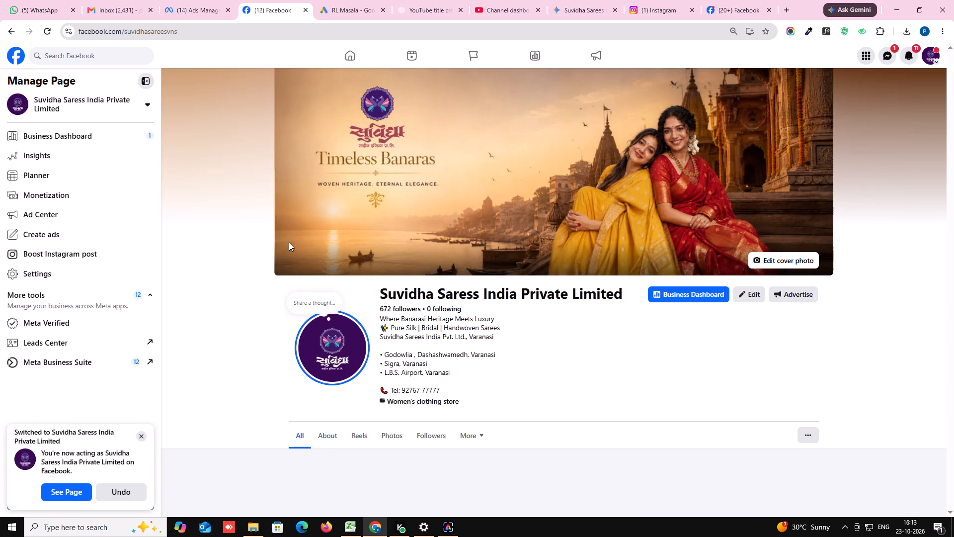
pyautogui.scroll(-14, 282, 279)
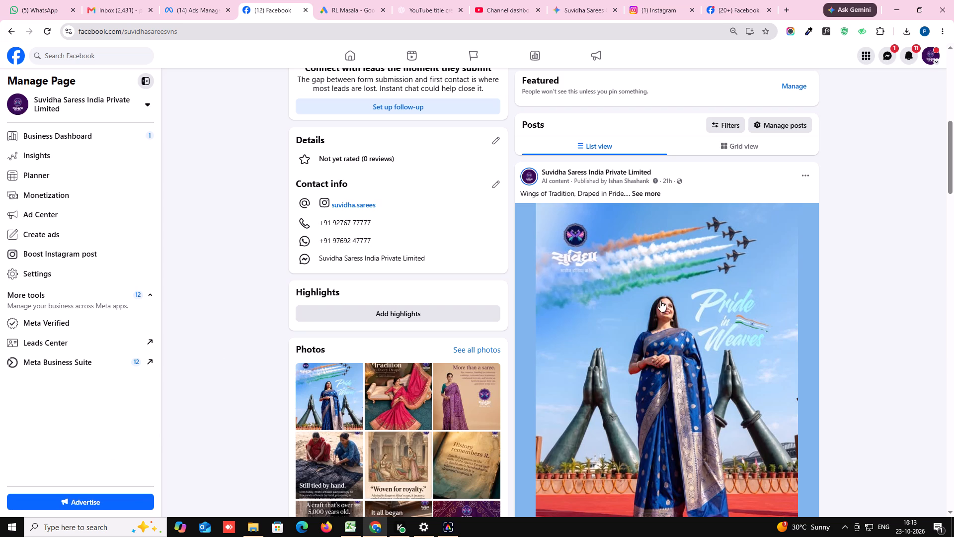
pyautogui.click(145, 359)
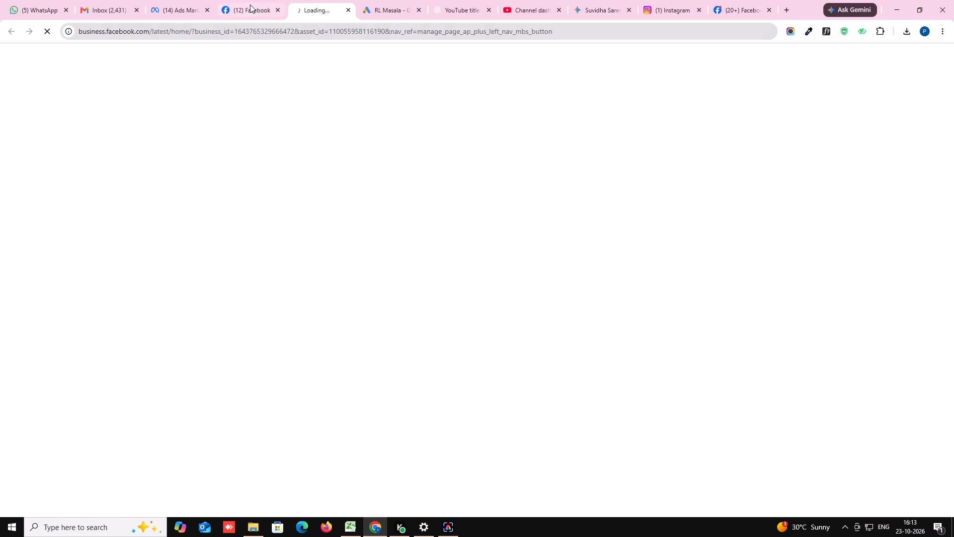
pyautogui.click(250, 4)
pyautogui.click(317, 7)
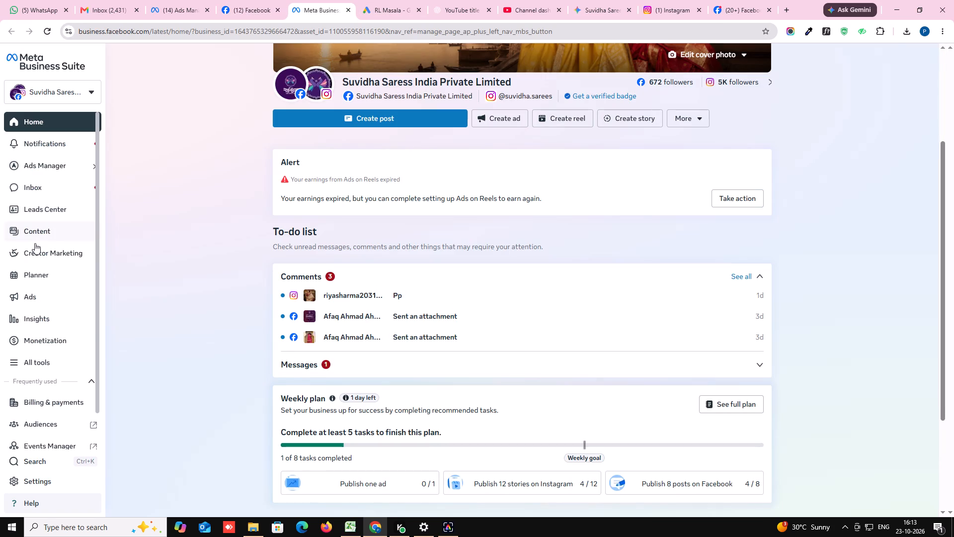
pyautogui.click(34, 272)
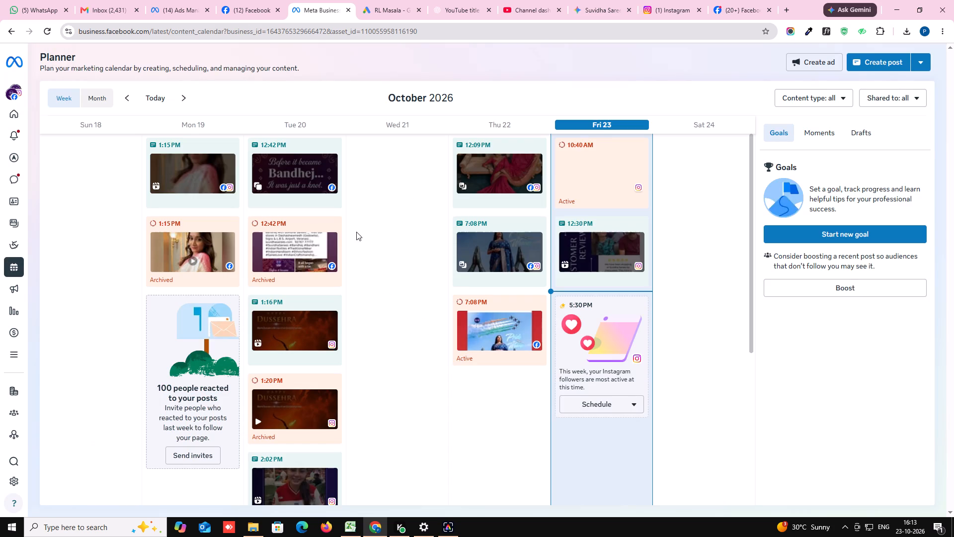
pyautogui.click(588, 496)
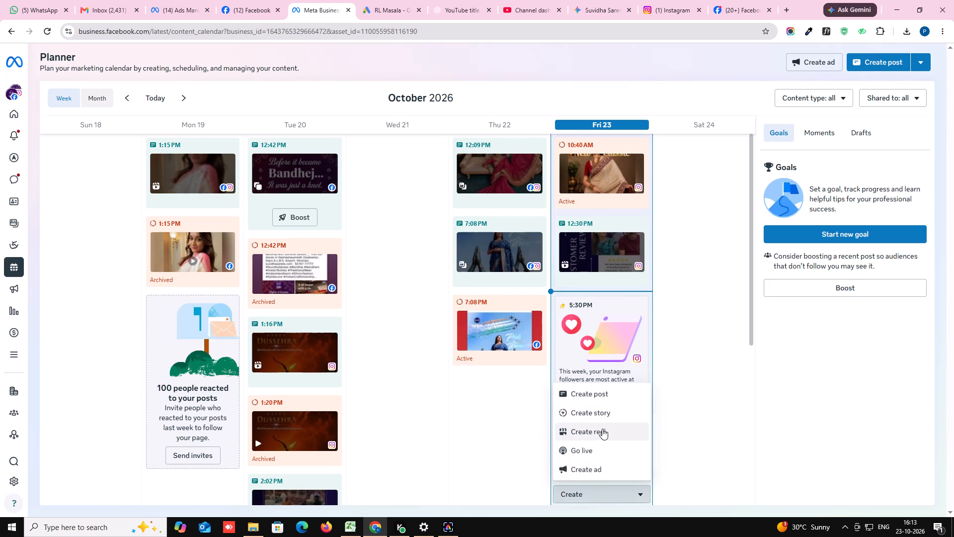
pyautogui.click(602, 429)
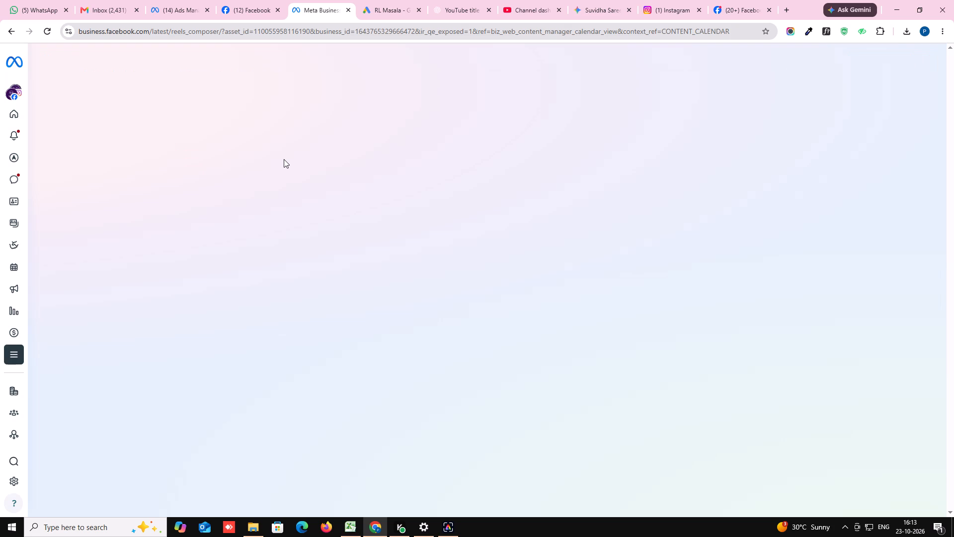
# Add the saree WhatsApp video as the reel's media.
pyautogui.click(211, 209)
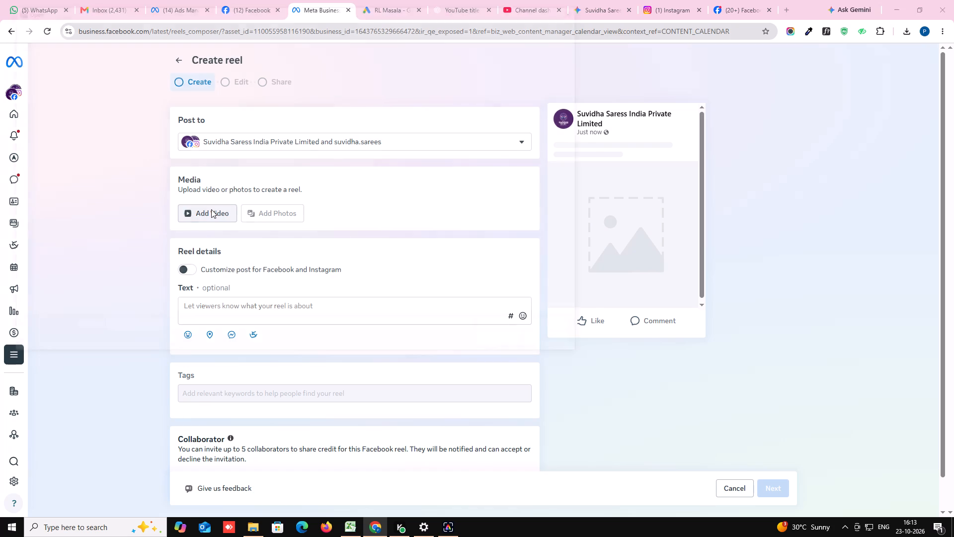
pyautogui.doubleClick(168, 156)
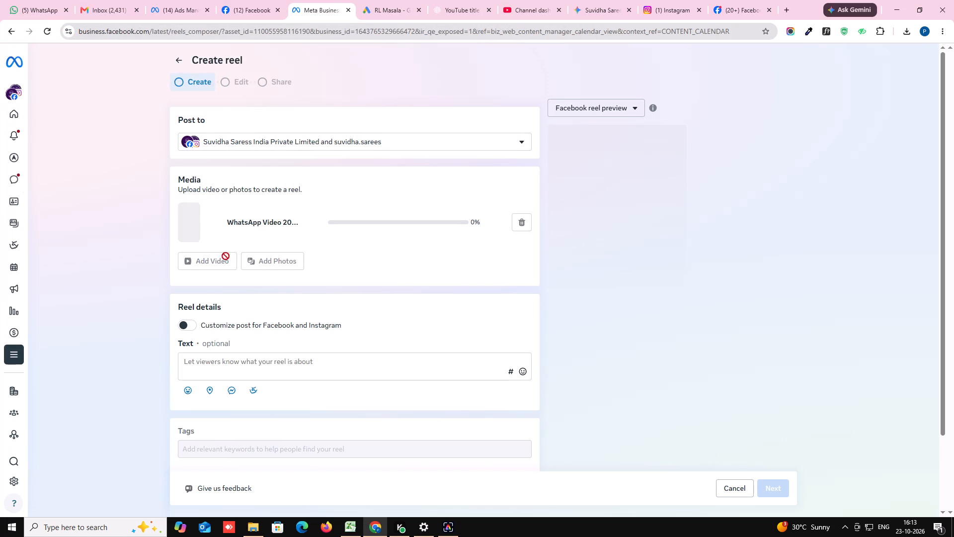
# Paste the copied Suvidha Sarees festive caption, ending with #FestiveFashion, into the reel's text and dismiss the hashtag suggestions.
pyautogui.click(239, 364)
pyautogui.rightClick(239, 364)
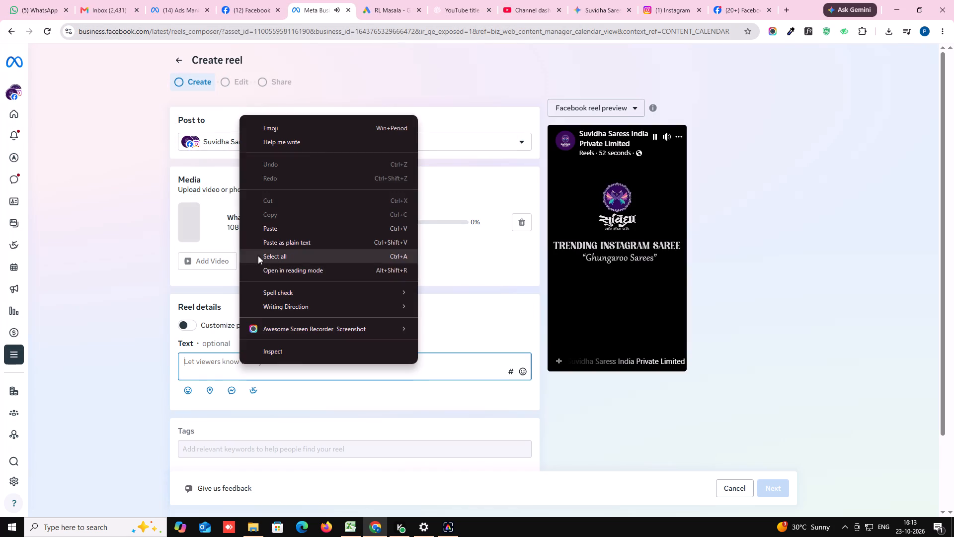
pyautogui.click(269, 224)
pyautogui.scroll(-2, 125, 346)
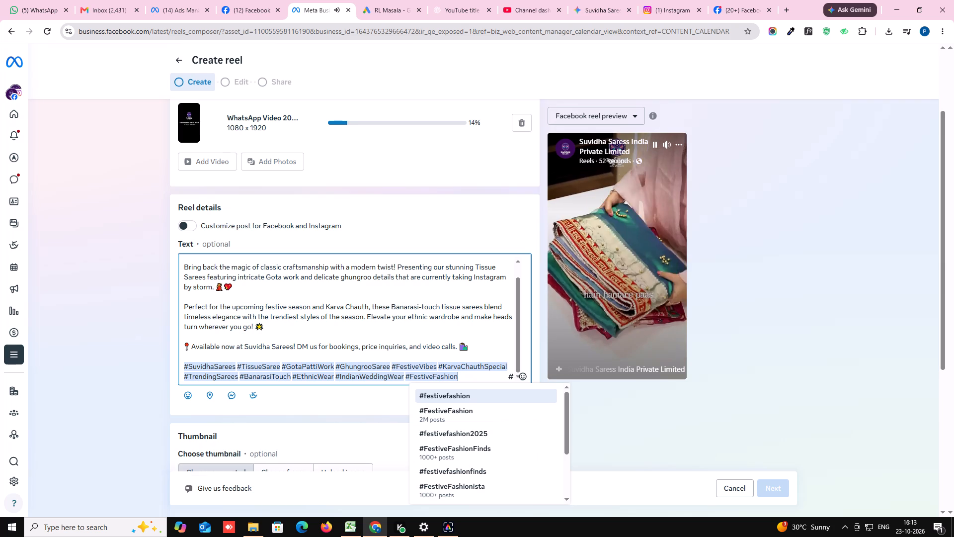
pyautogui.click(480, 347)
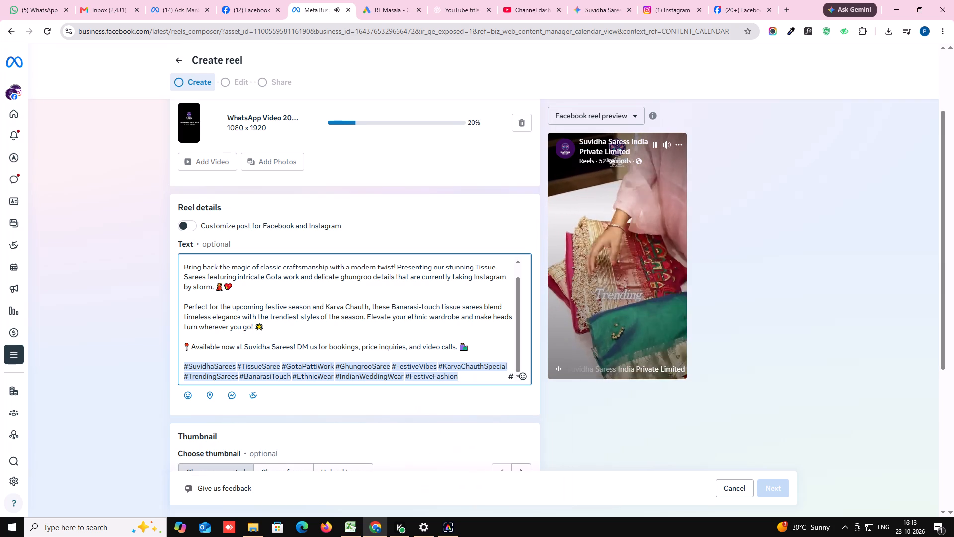
# Copy the Hindi store invitation, store locations, website and phone lines from the page's "Tradition in Every Drape" Facebook post.
pyautogui.click(244, 10)
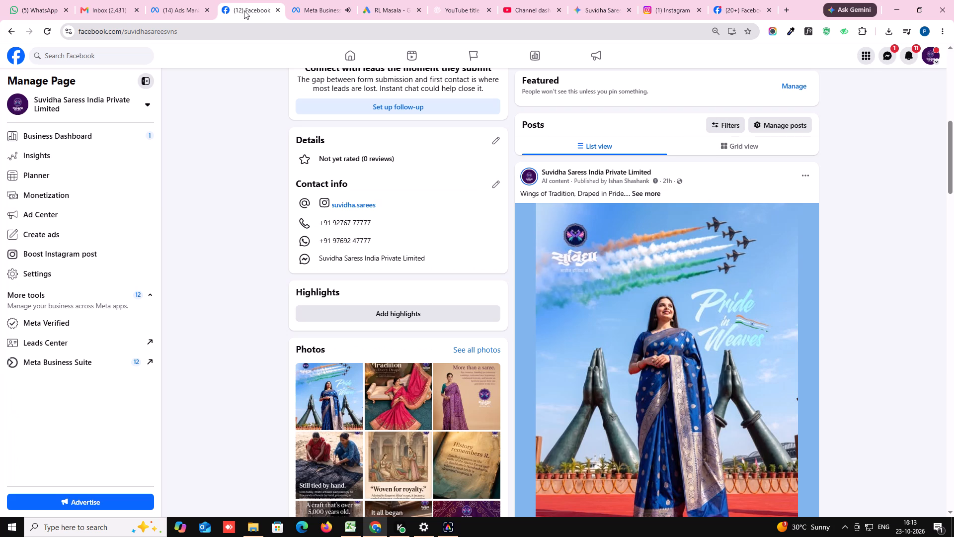
pyautogui.scroll(-11, 575, 262)
pyautogui.scroll(3, 575, 262)
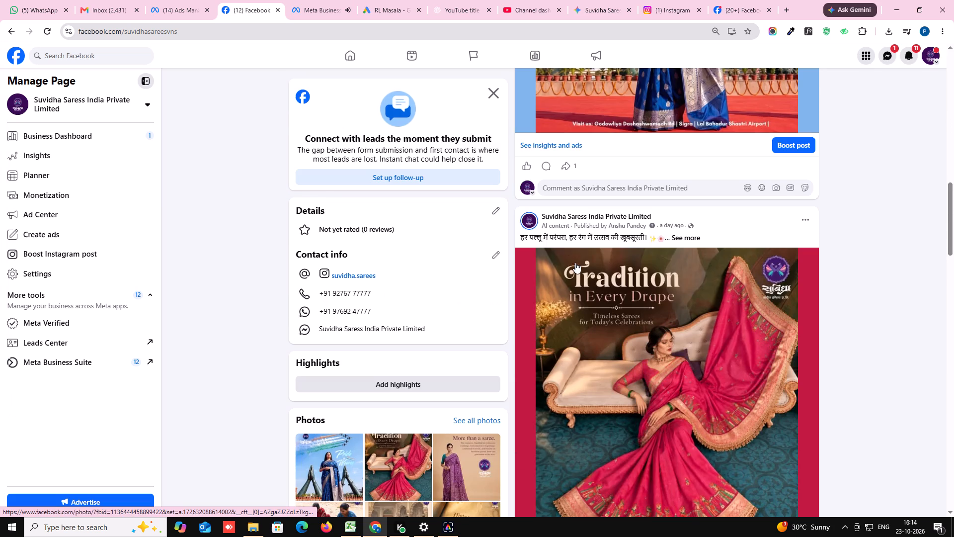
pyautogui.click(680, 236)
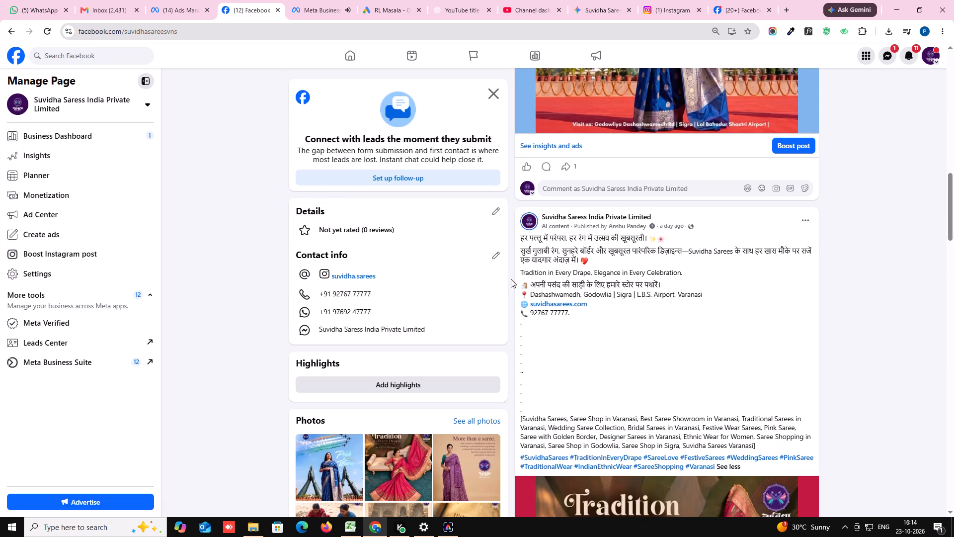
pyautogui.moveTo(519, 279); pyautogui.dragTo(572, 314)
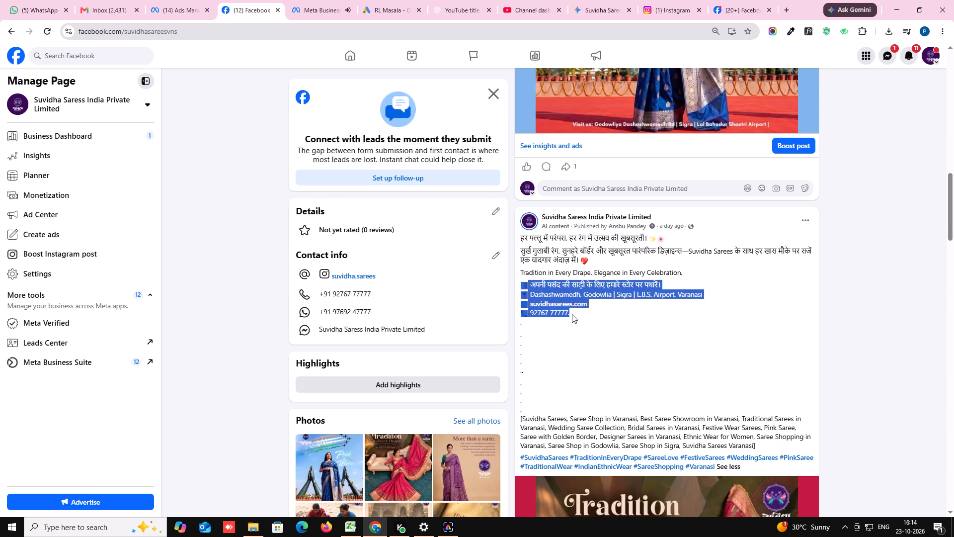
pyautogui.moveTo(572, 314); pyautogui.dragTo(772, 444)
pyautogui.rightClick(728, 445)
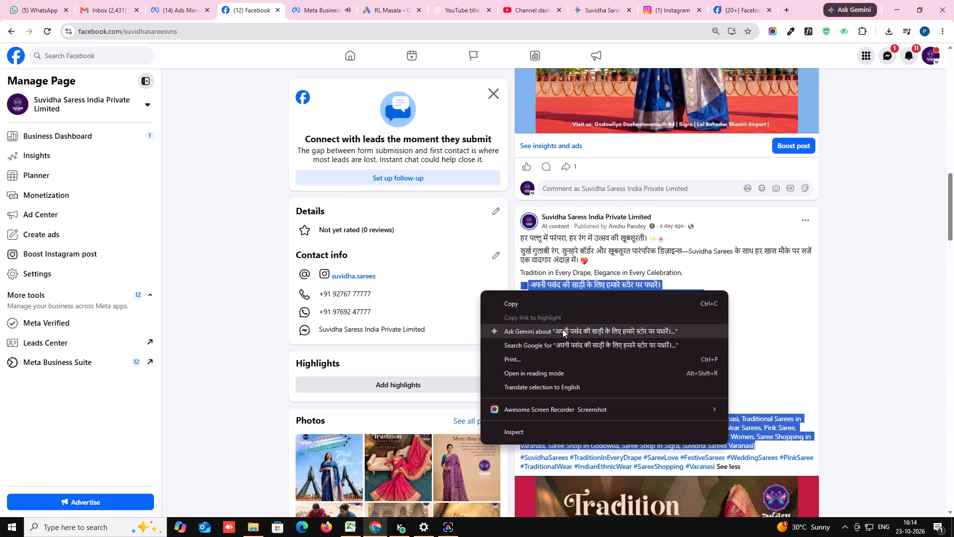
pyautogui.click(507, 306)
pyautogui.click(578, 353)
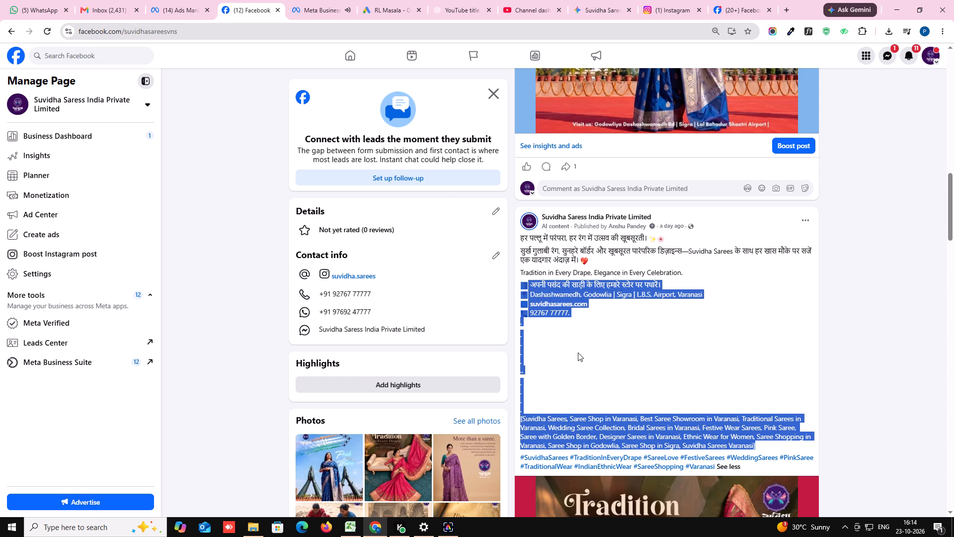
pyautogui.moveTo(518, 282); pyautogui.dragTo(585, 313)
pyautogui.rightClick(557, 297)
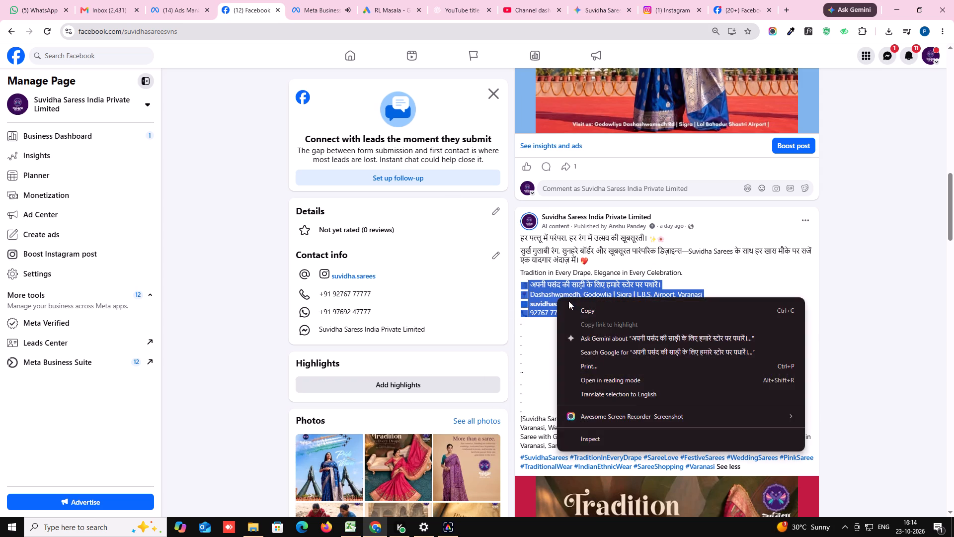
pyautogui.click(578, 309)
# Replace the reel text's "Available now at Suvidha Sarees!" line with the copied store invitation and contact lines.
pyautogui.click(304, 4)
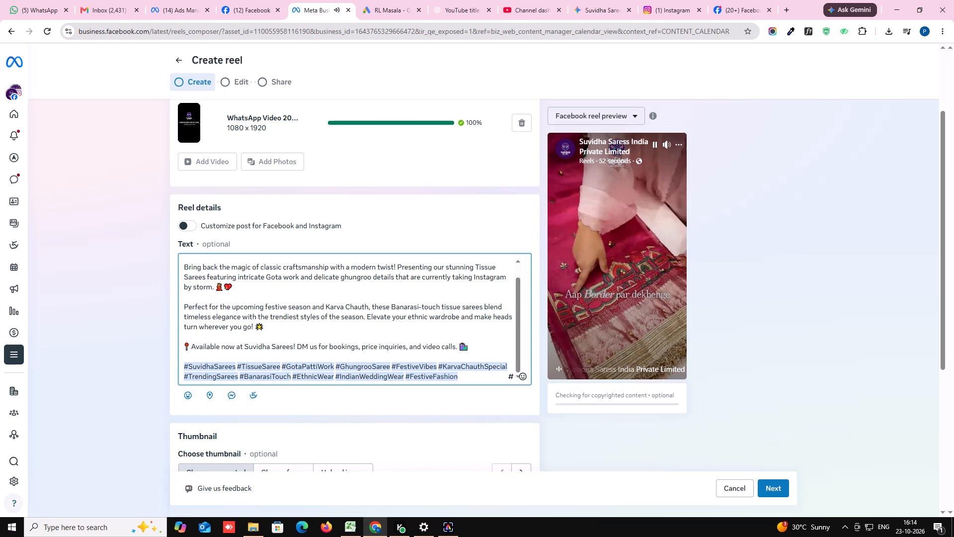
pyautogui.moveTo(472, 343); pyautogui.dragTo(176, 346)
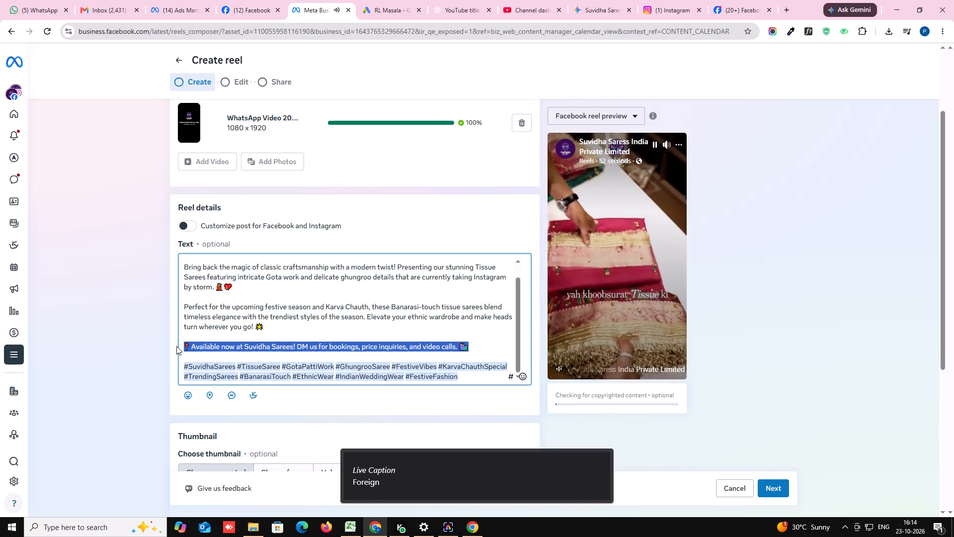
pyautogui.hotkey('ctrl', 'v')
pyautogui.scroll(-3, 314, 355)
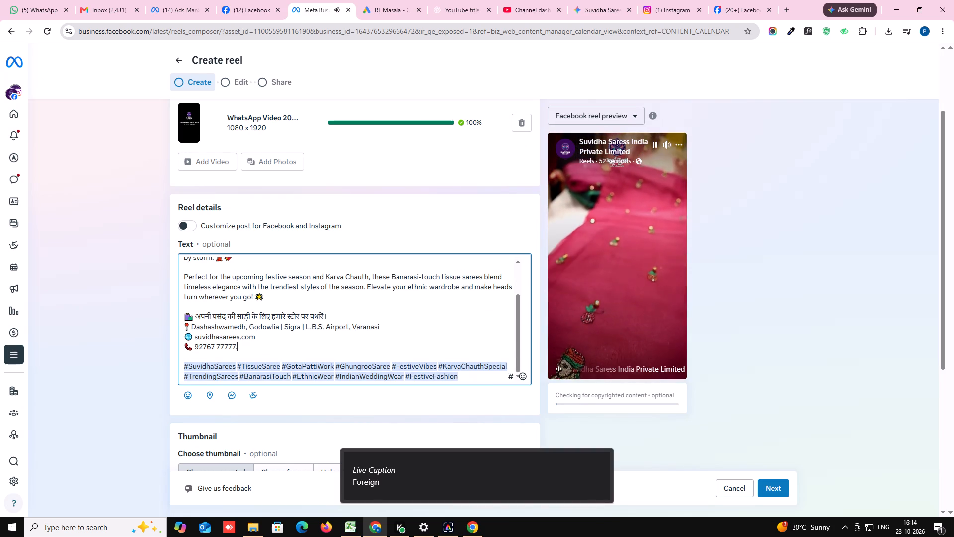
# Add a column of single-period spacer lines below the phone line in the reel's text.
pyautogui.click(259, 350)
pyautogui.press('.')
pyautogui.press('Return')
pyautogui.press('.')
pyautogui.press('Return')
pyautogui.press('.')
pyautogui.press('Return')
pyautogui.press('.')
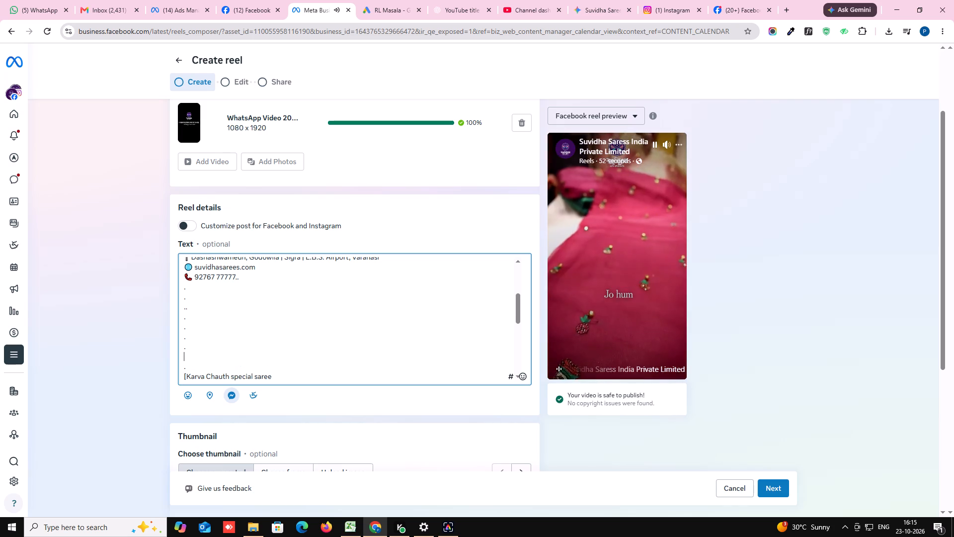
# Choose the suggested reel thumbnail showing hands holding the folded pink saree with its gold fringed border.
pyautogui.scroll(-3, 291, 258)
pyautogui.scroll(-4, 258, 337)
pyautogui.scroll(-4, 204, 388)
pyautogui.scroll(-2, 161, 350)
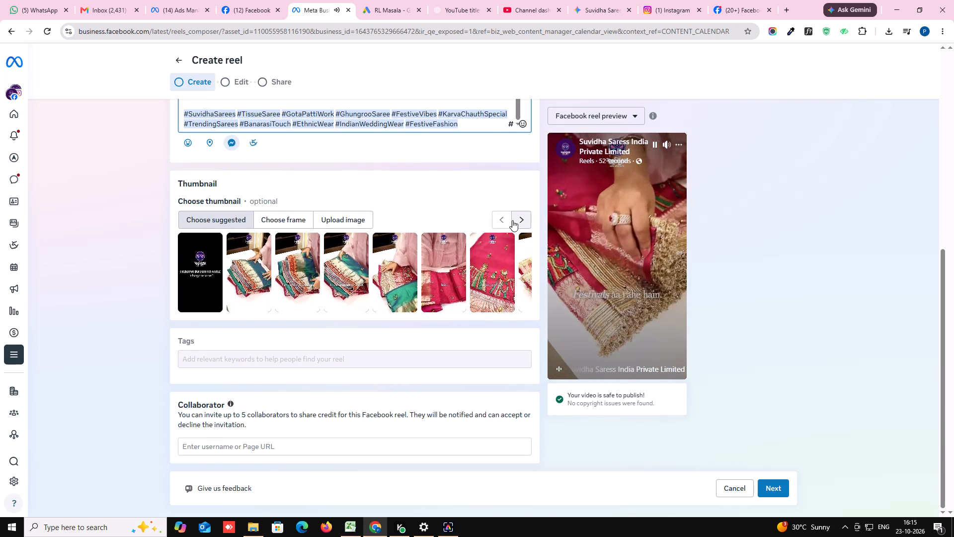
pyautogui.click(512, 220)
pyautogui.click(512, 220)
pyautogui.click(512, 220)
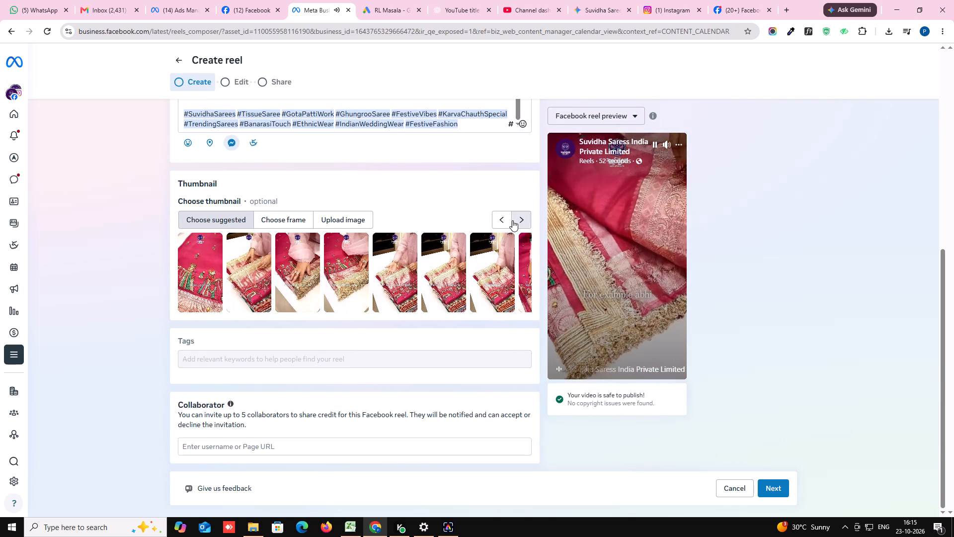
pyautogui.click(512, 220)
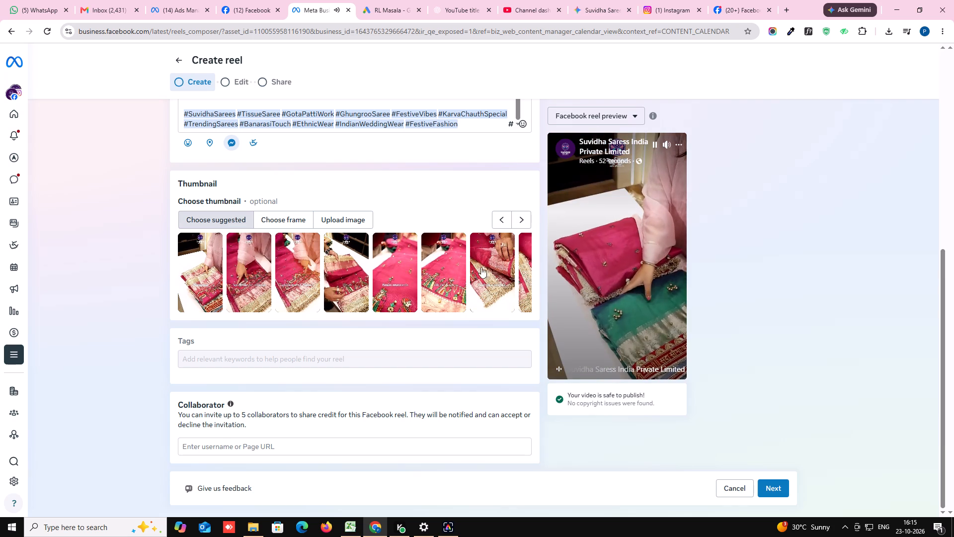
pyautogui.click(485, 267)
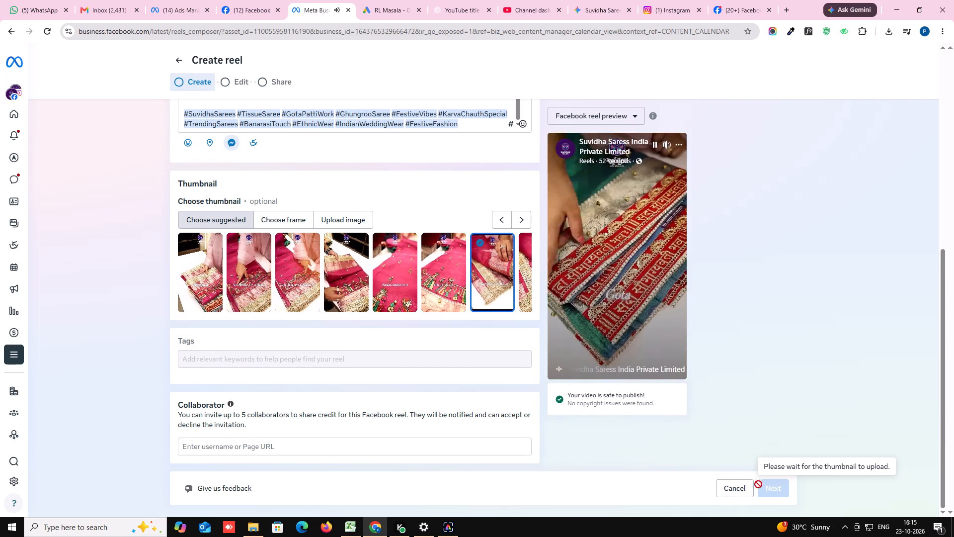
# Finish the reel details and advance past the editing stage, leaving audio and crop as they are, to the sharing options.
pyautogui.scroll(-1, 177, 278)
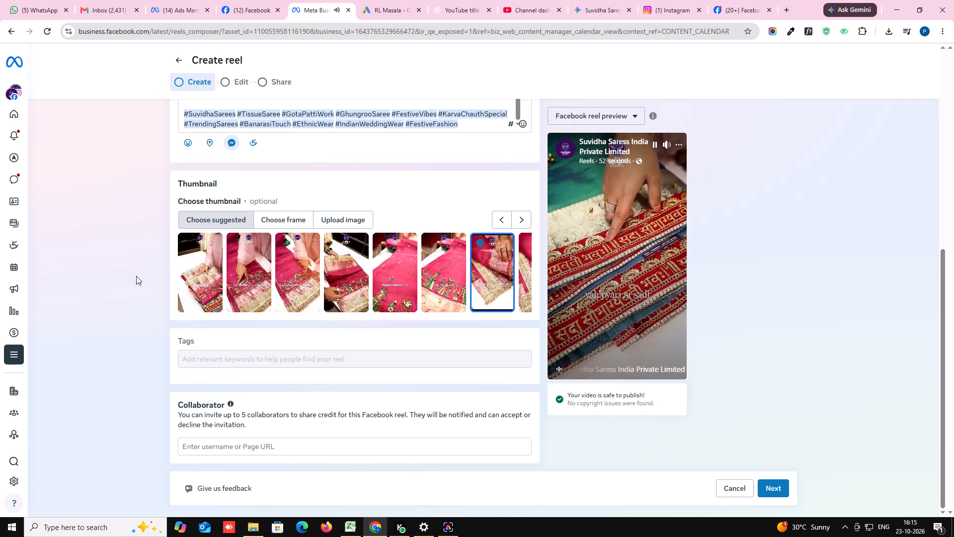
pyautogui.scroll(-2, 136, 276)
pyautogui.click(773, 490)
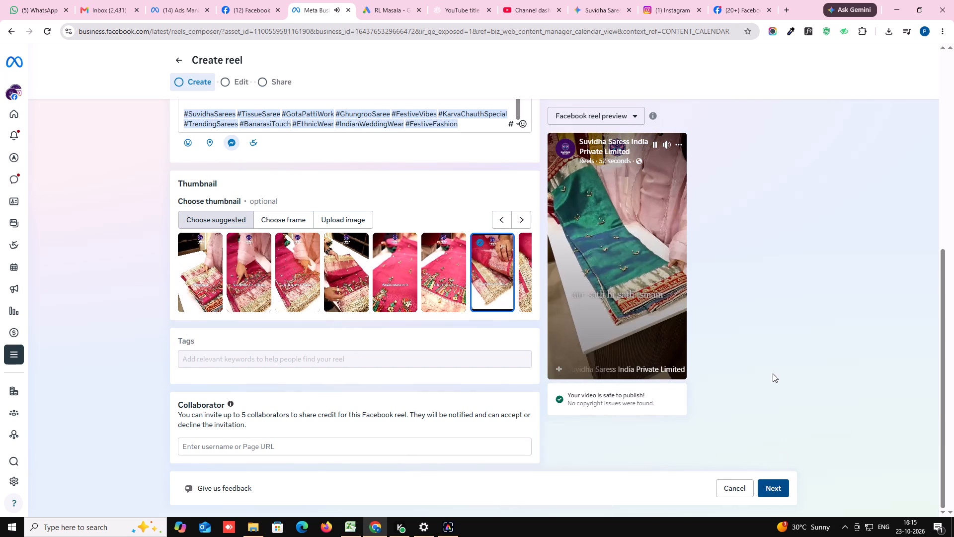
pyautogui.scroll(9, 224, 273)
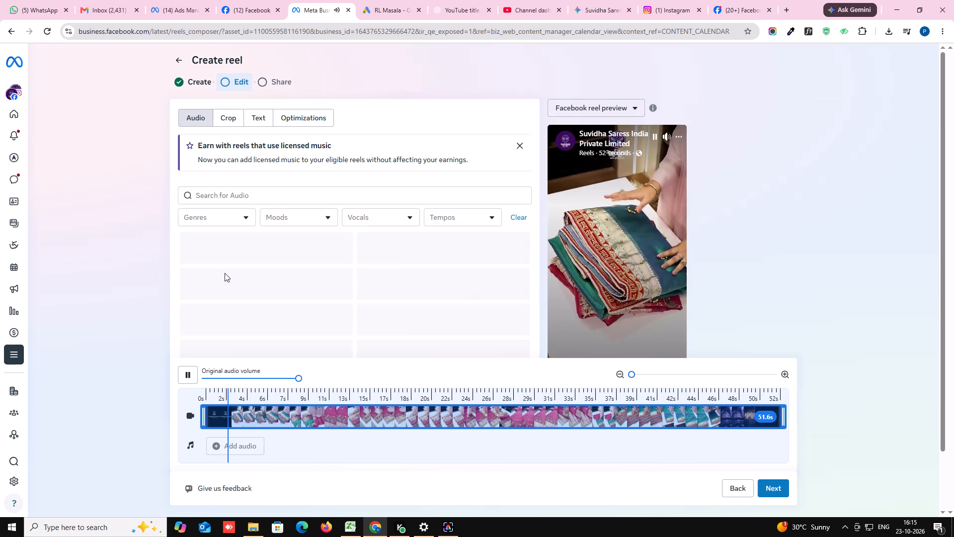
pyautogui.click(776, 484)
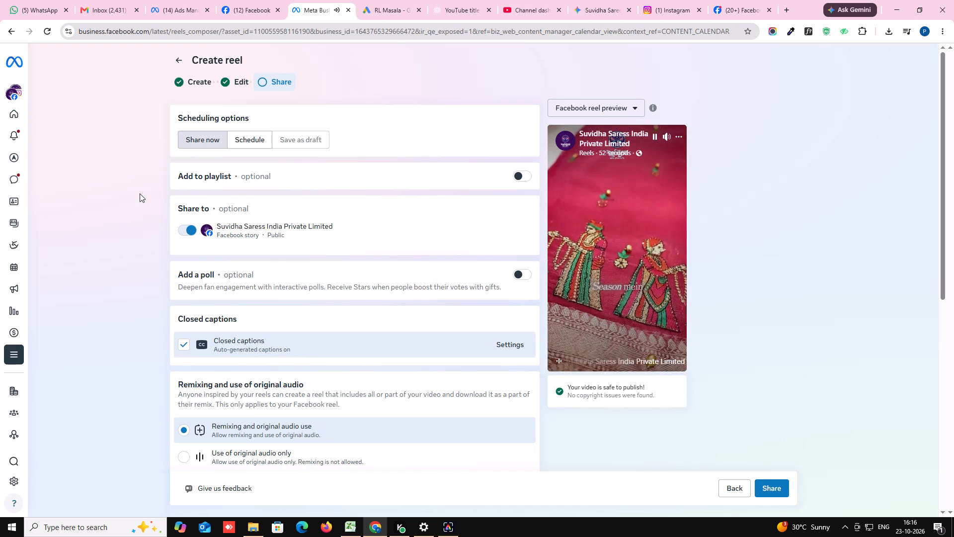
# Turn off closed captions for the reel, share it now, and close the processing notice.
pyautogui.click(183, 348)
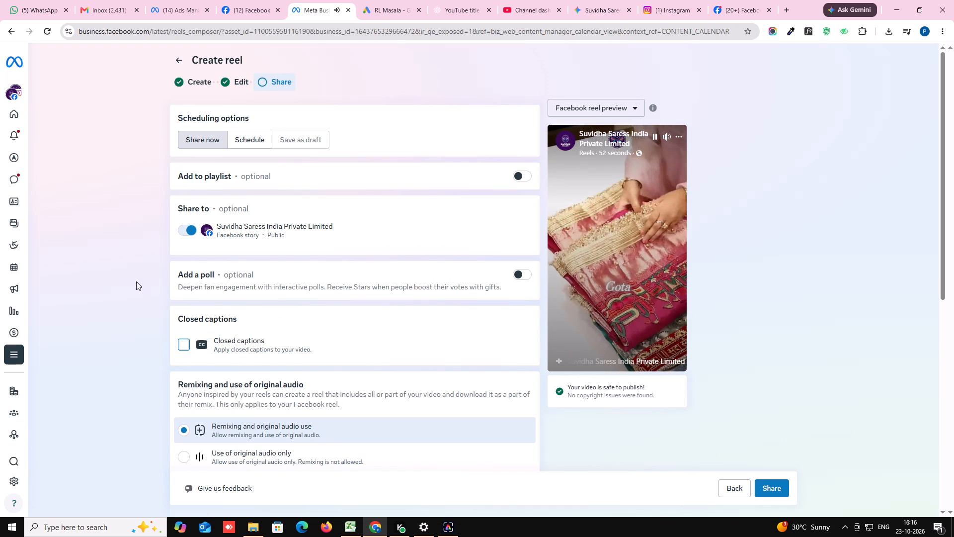
pyautogui.scroll(3, 122, 261)
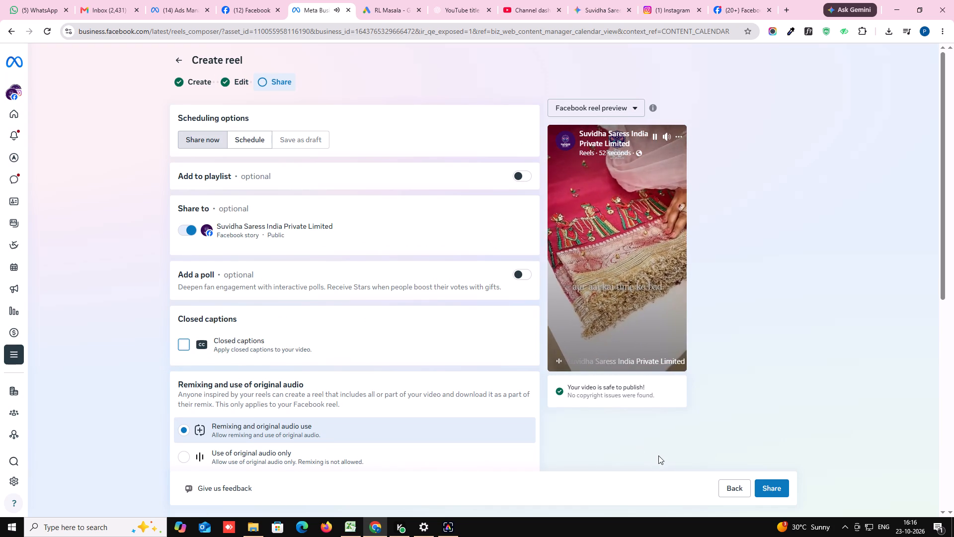
pyautogui.click(766, 486)
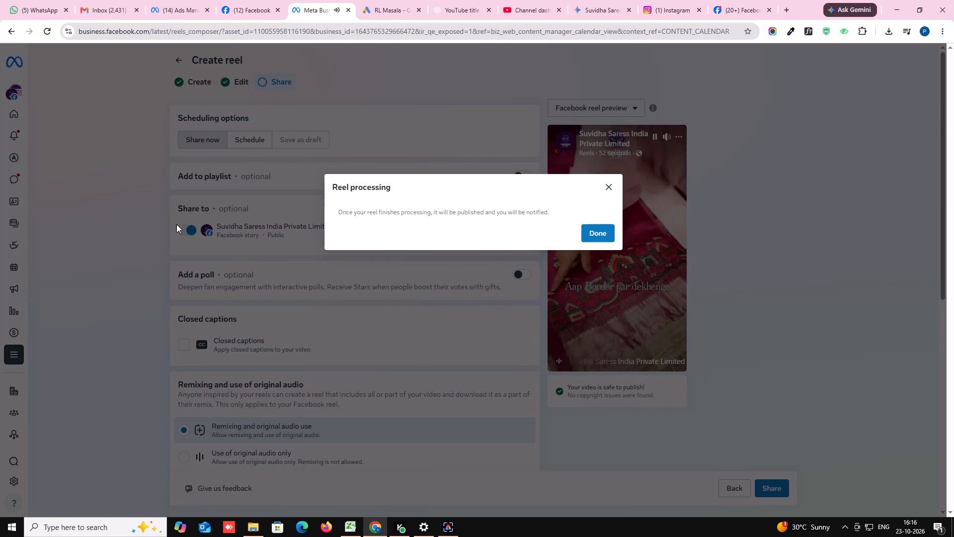
pyautogui.click(601, 226)
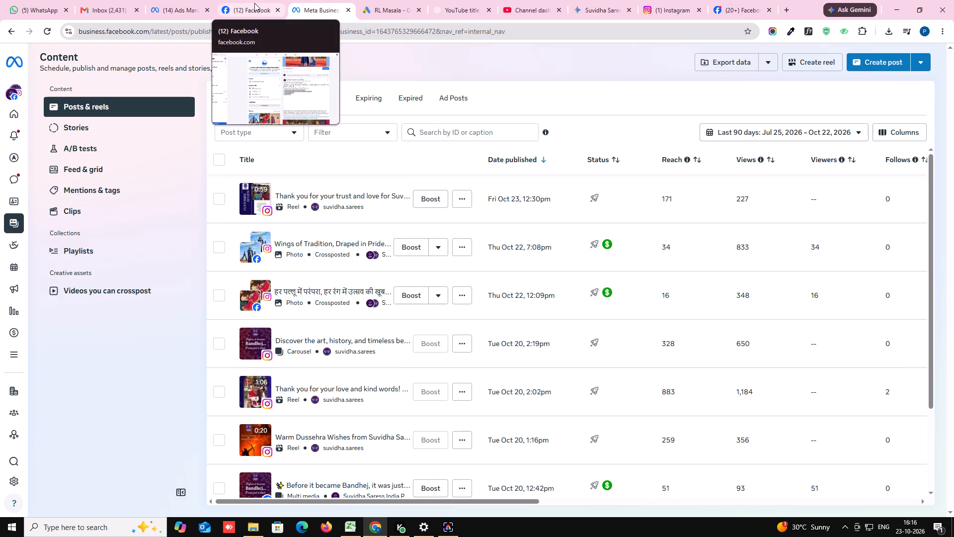
# Go to the top of the Suvidha Saress India Private Limited Facebook page to check it.
pyautogui.click(254, 3)
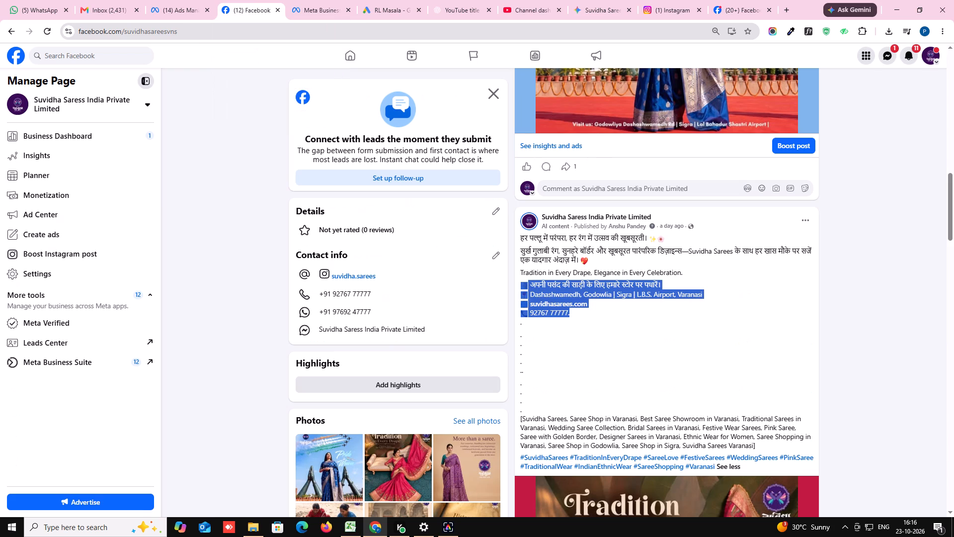
pyautogui.scroll(18, 259, 175)
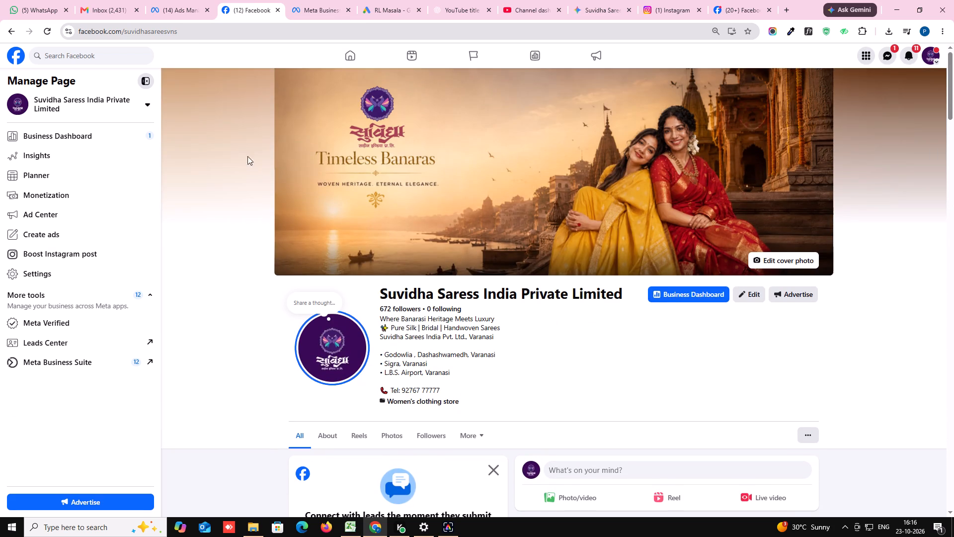
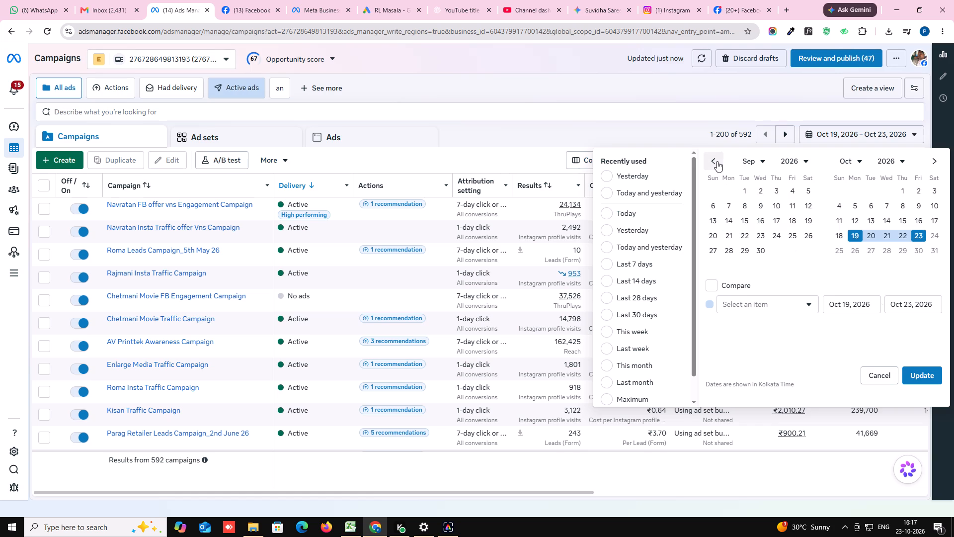
# Set the campaign report's date range to Sep 1, 2026 – Sep 30, 2026.
pyautogui.click(740, 190)
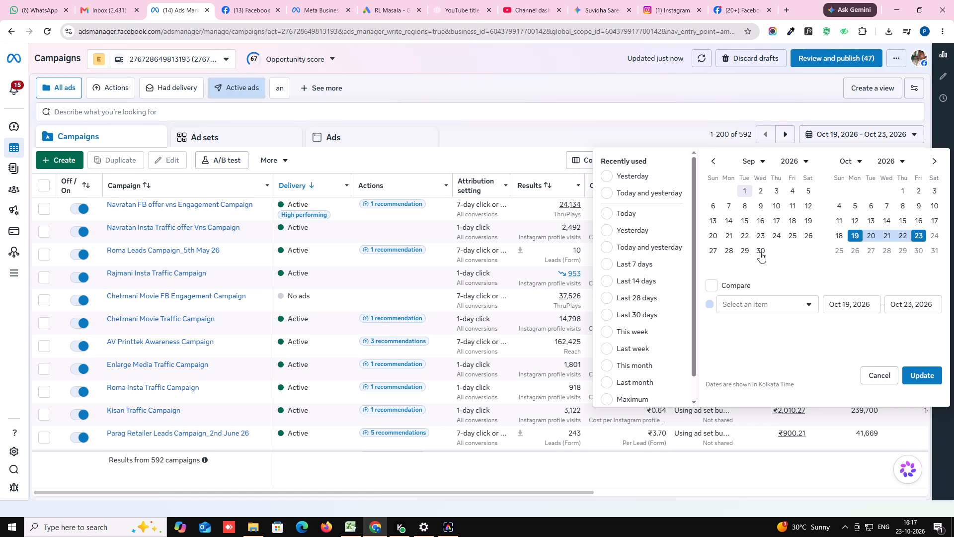
pyautogui.click(761, 253)
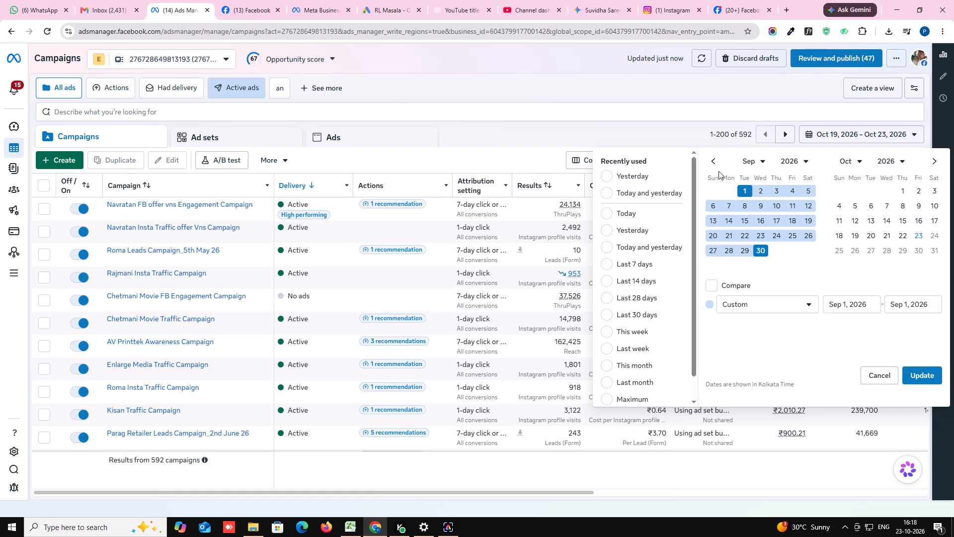
pyautogui.click(916, 373)
# Filter the campaigns by a campaign name containing "rl".
pyautogui.click(116, 112)
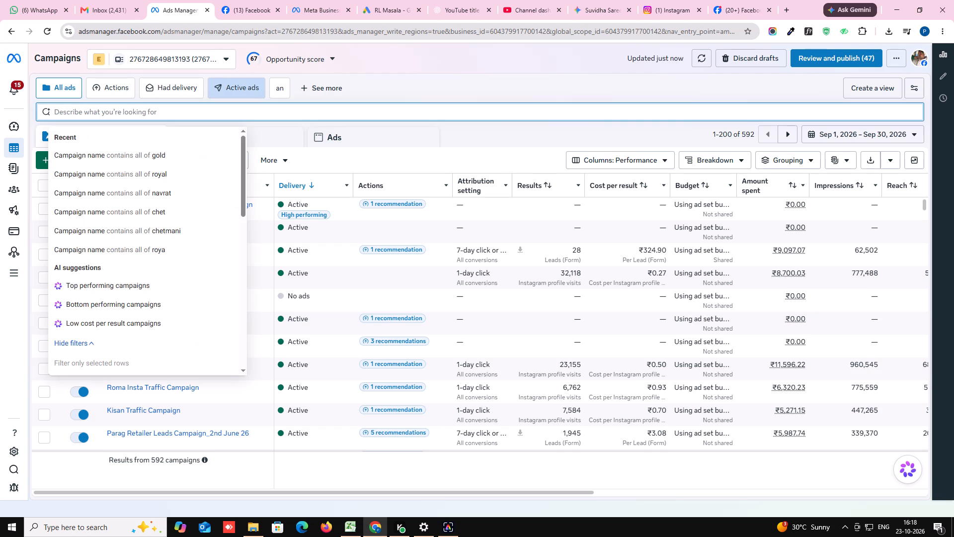
pyautogui.write('rl')
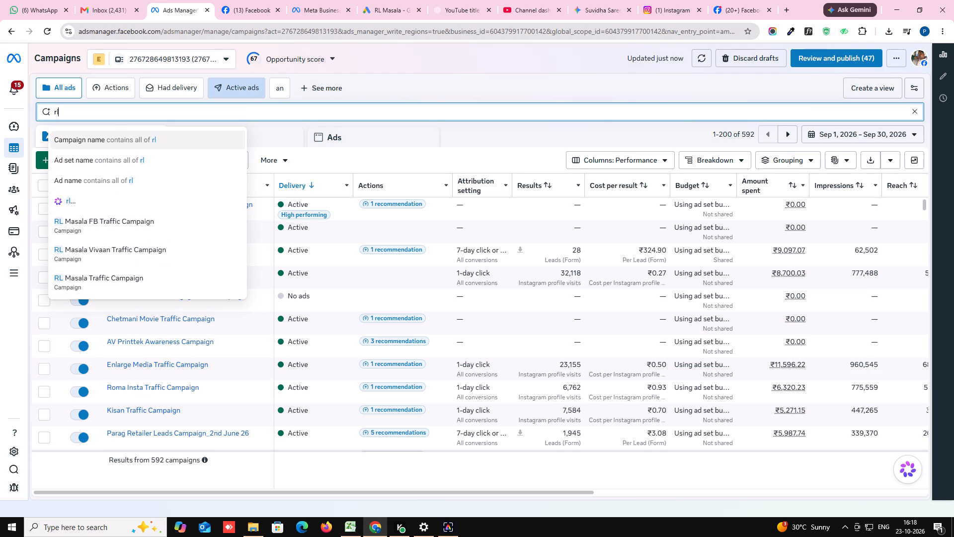
pyautogui.press('space')
pyautogui.press('Return')
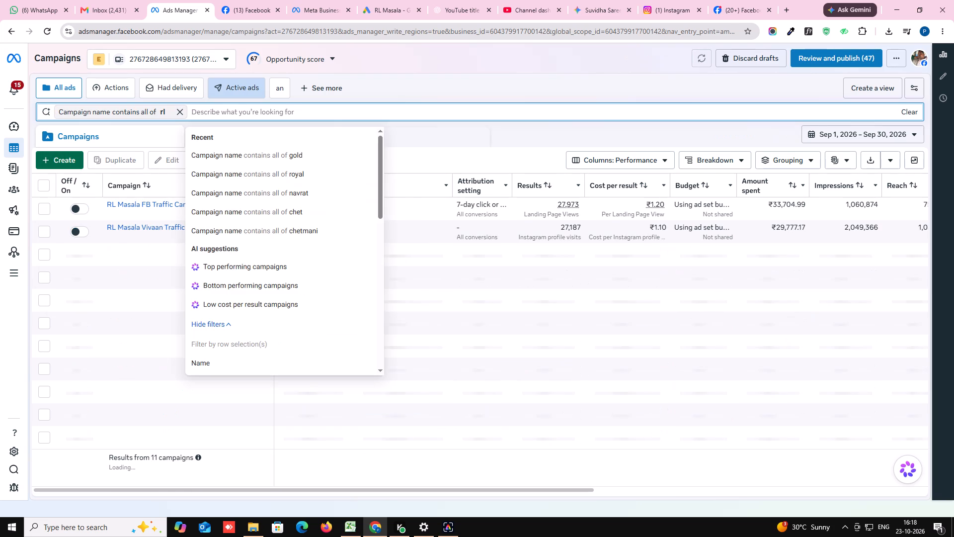
# Select the RL Masala FB Traffic and RL Masala Vivaan Traffic campaigns and show only their ad sets.
pyautogui.click(43, 208)
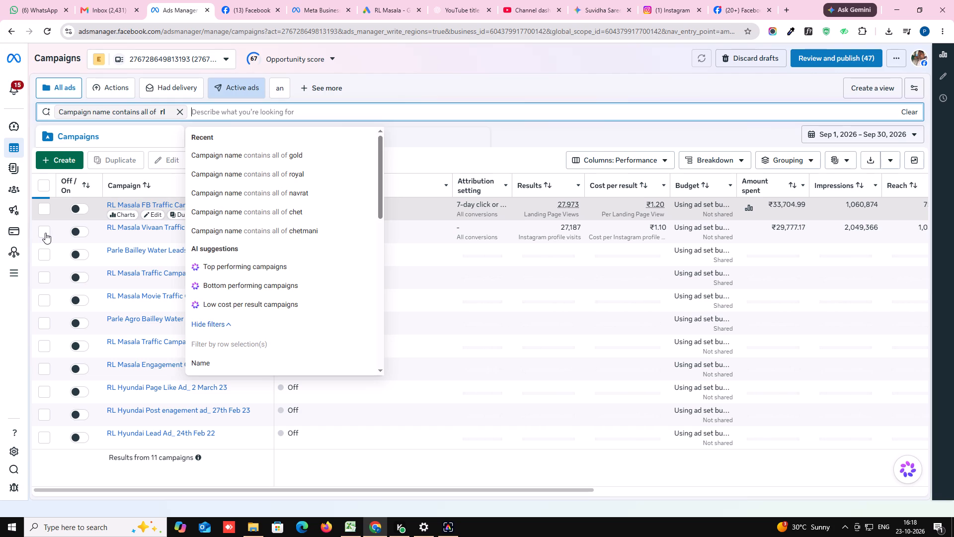
pyautogui.click(45, 233)
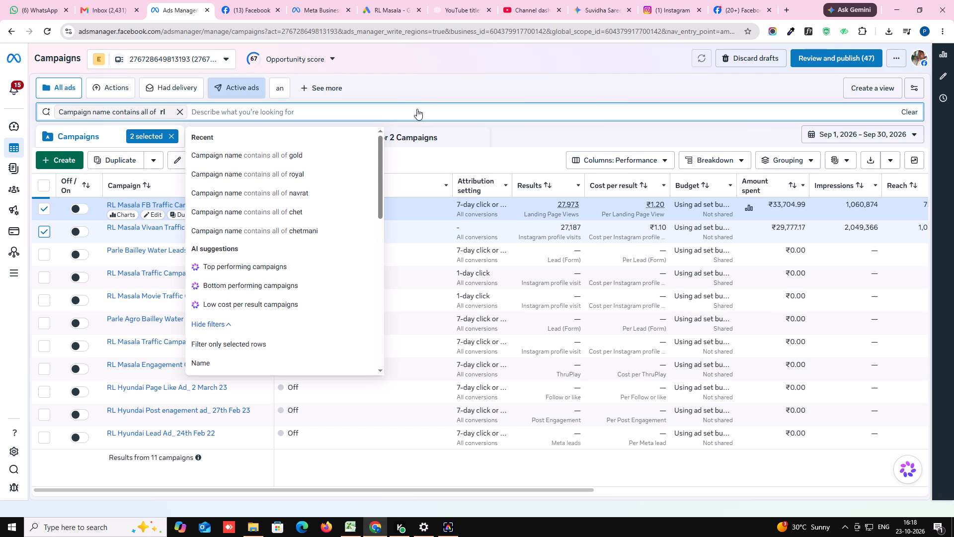
pyautogui.click(212, 134)
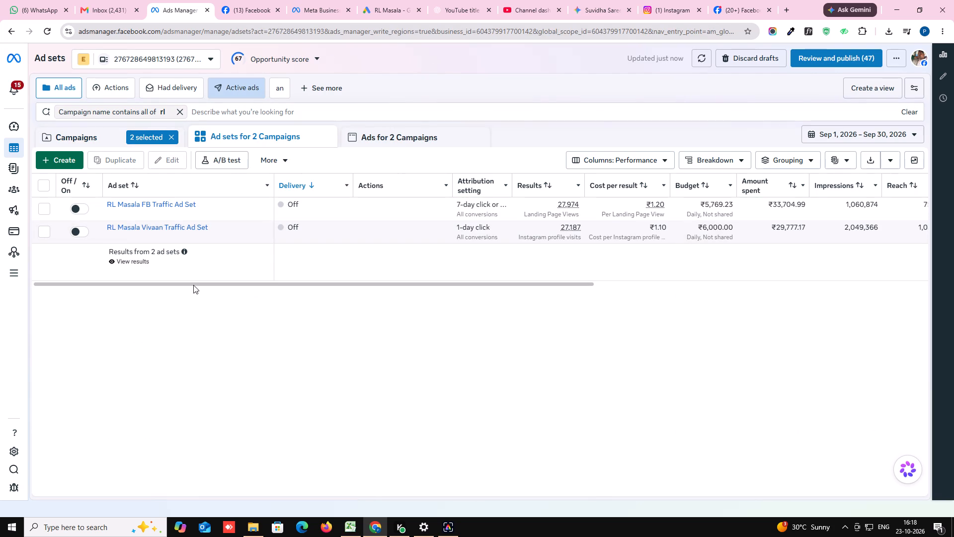
# Open Snipping Tool and capture a new snip of the RL Masala ad sets table, with columns from Results through Unique link clicks in view.
pyautogui.moveTo(193, 285); pyautogui.dragTo(442, 302)
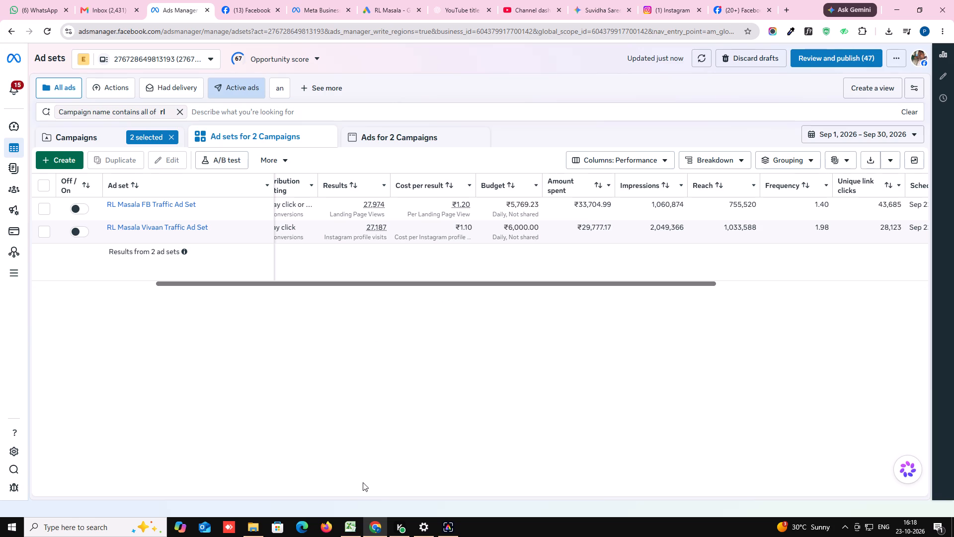
pyautogui.click(78, 521)
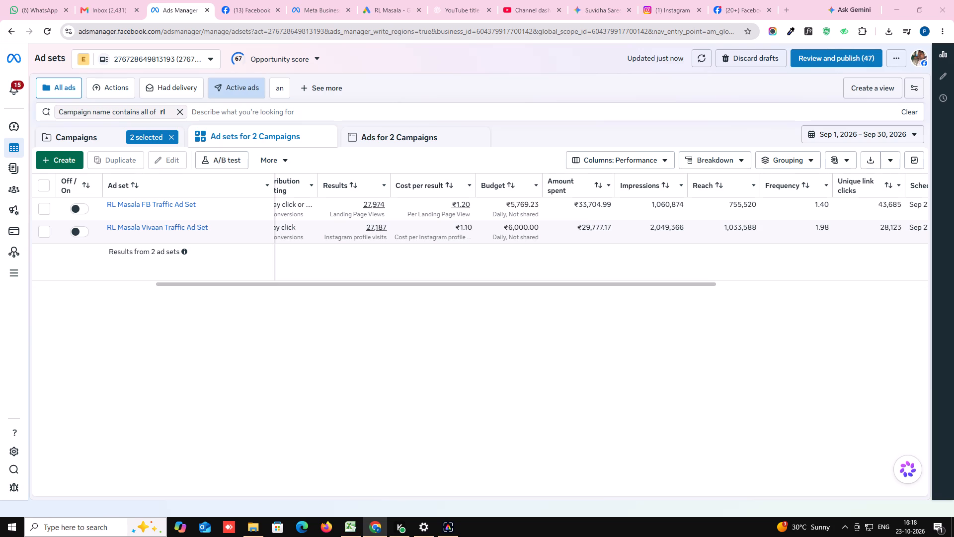
pyautogui.press('s')
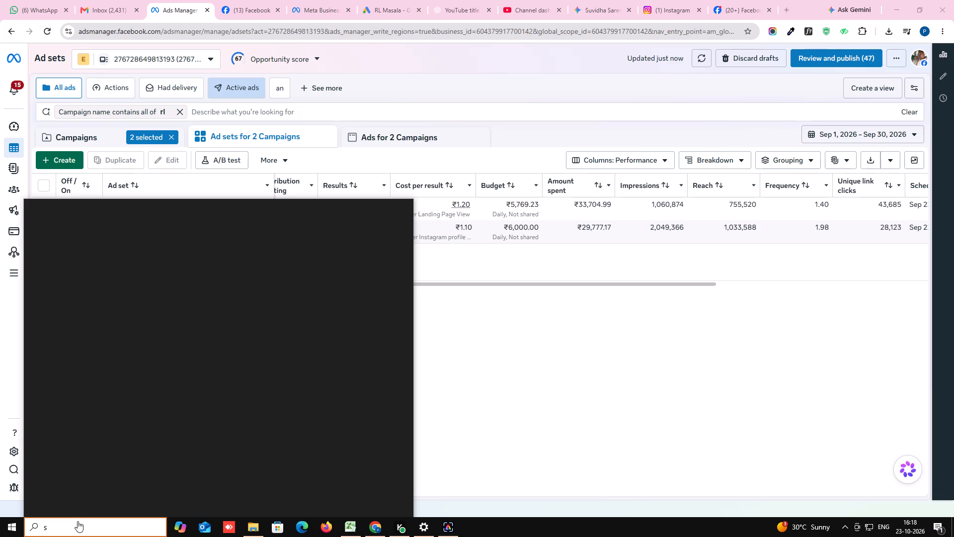
pyautogui.press('n')
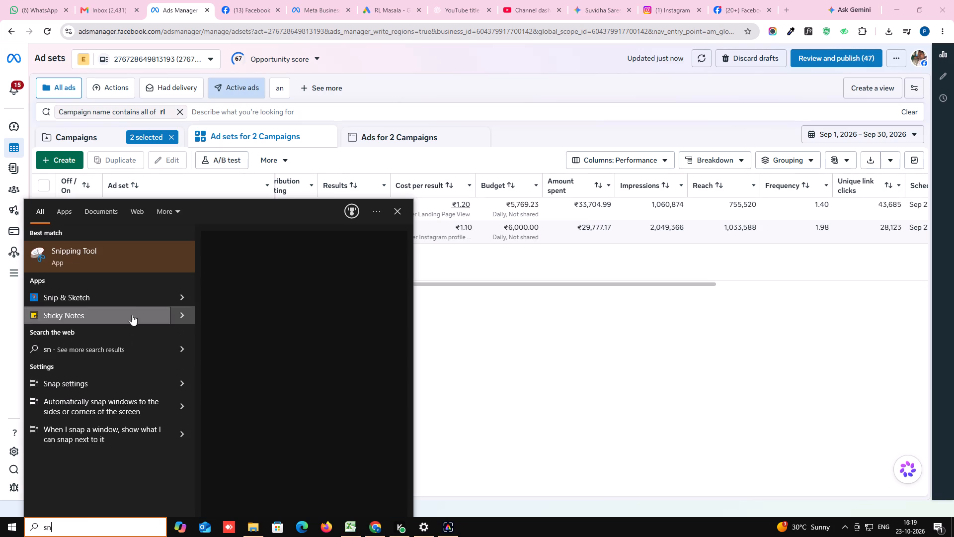
pyautogui.click(127, 252)
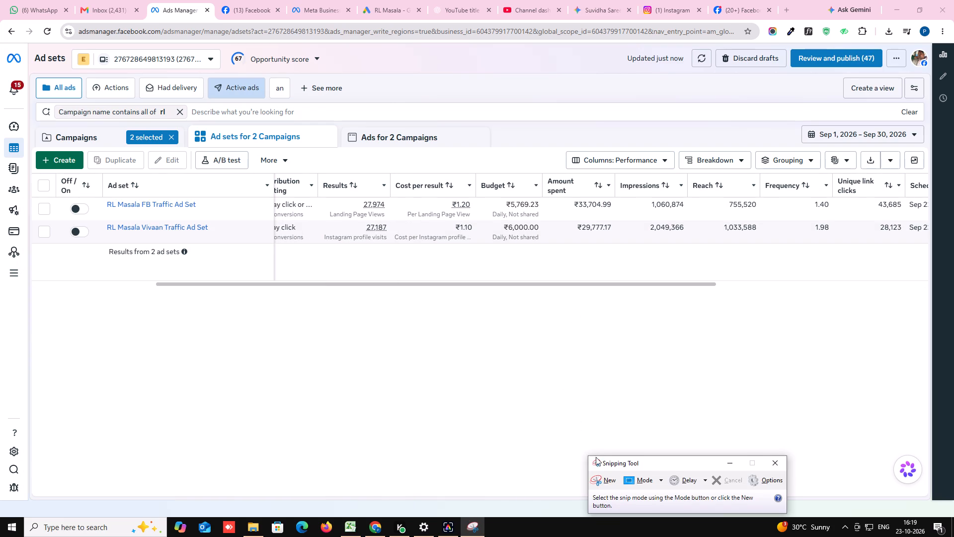
pyautogui.click(602, 477)
pyautogui.moveTo(34, 123); pyautogui.dragTo(127, 143)
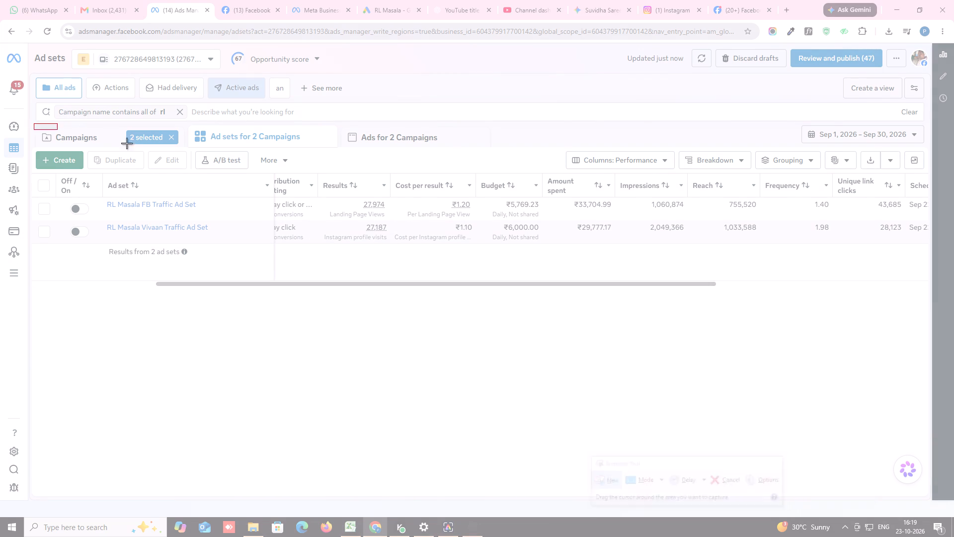
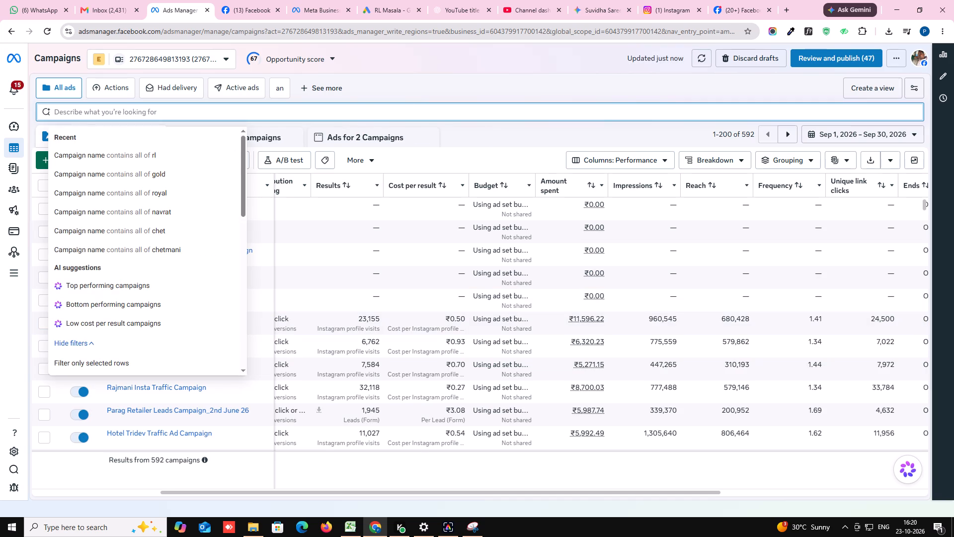
# Filter the campaigns by a campaign name containing "kanira" to check their September figures.
pyautogui.click(421, 69)
pyautogui.click(152, 138)
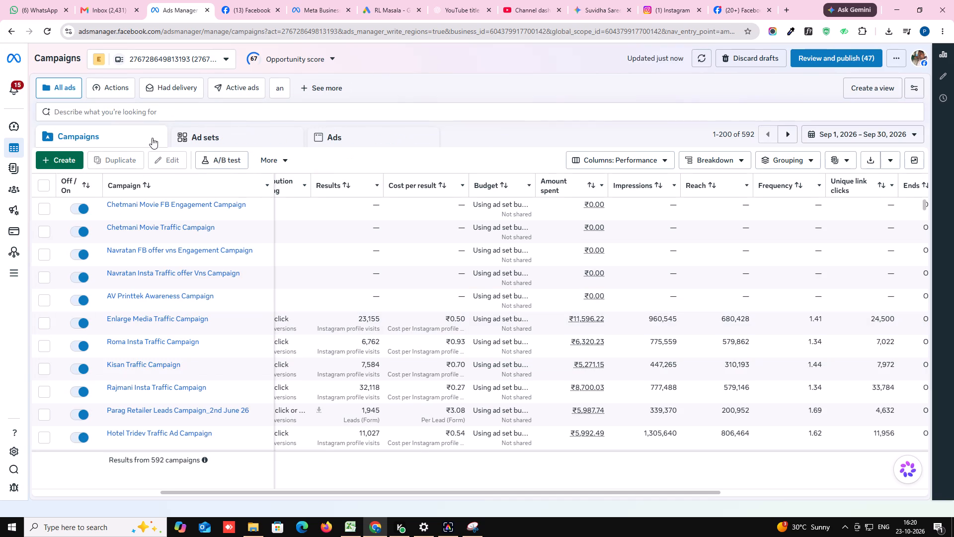
pyautogui.click(116, 114)
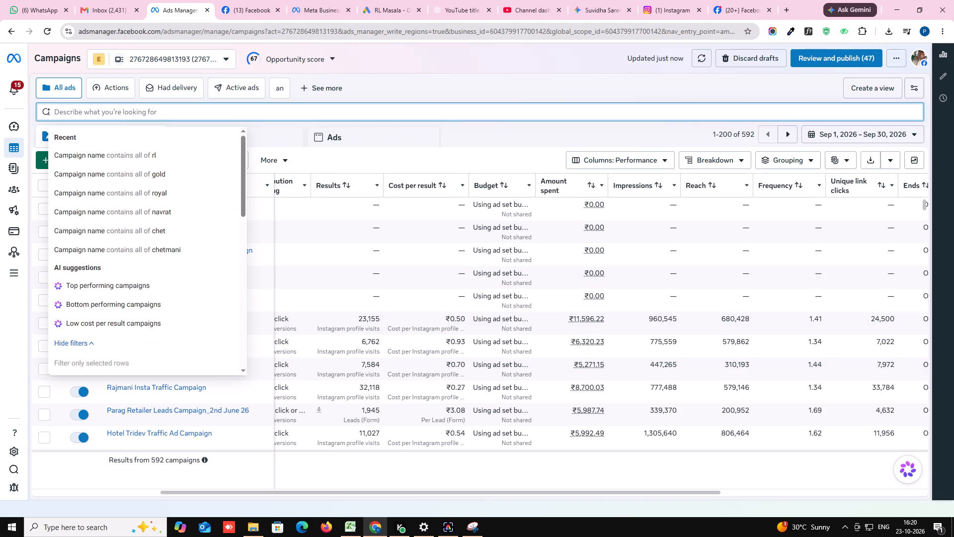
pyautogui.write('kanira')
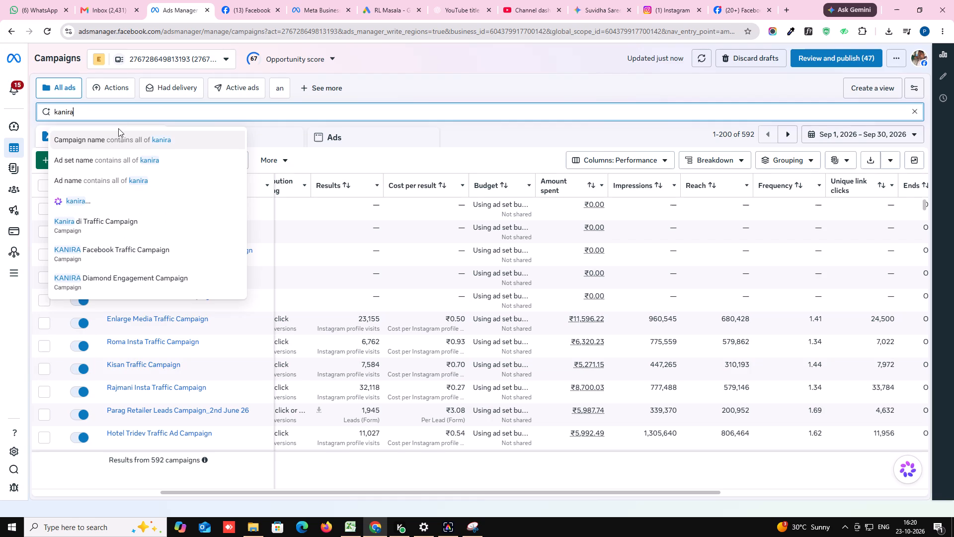
pyautogui.click(121, 137)
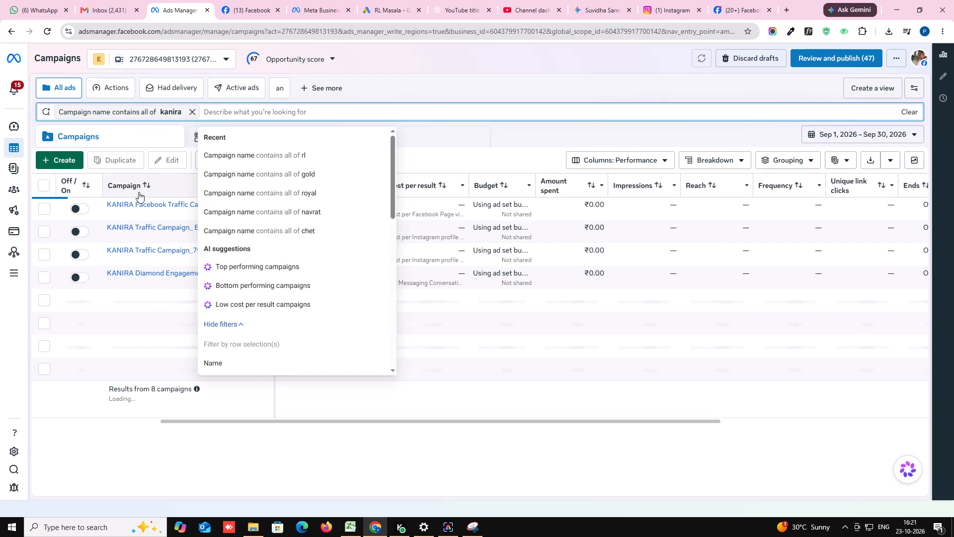
# Remove the "kanira" filter and filter the campaigns by a campaign name containing "nav".
pyautogui.click(191, 106)
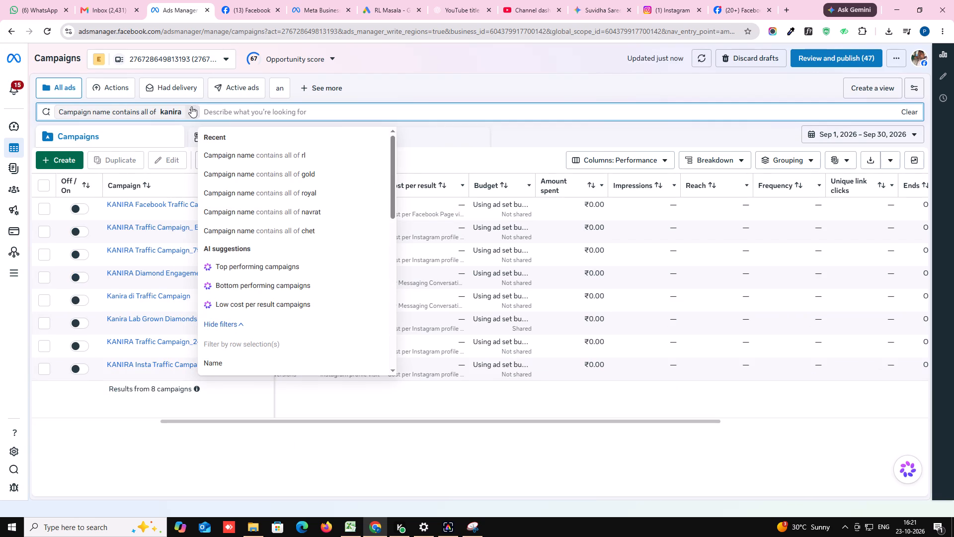
pyautogui.click(109, 106)
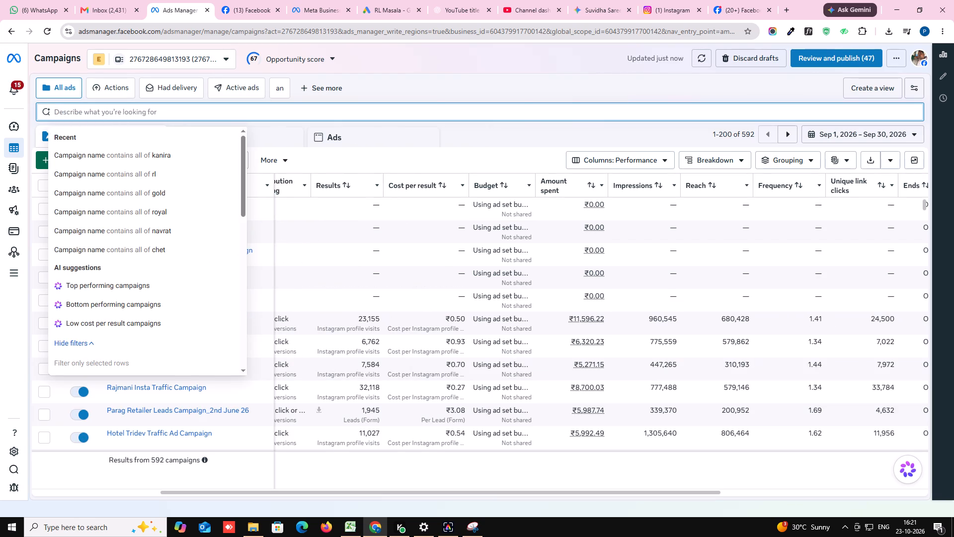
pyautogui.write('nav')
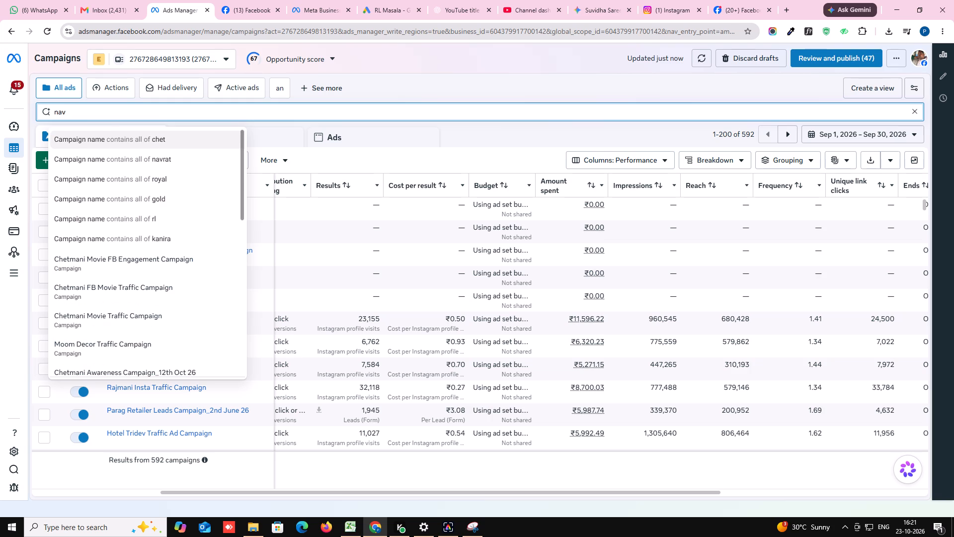
pyautogui.click(104, 137)
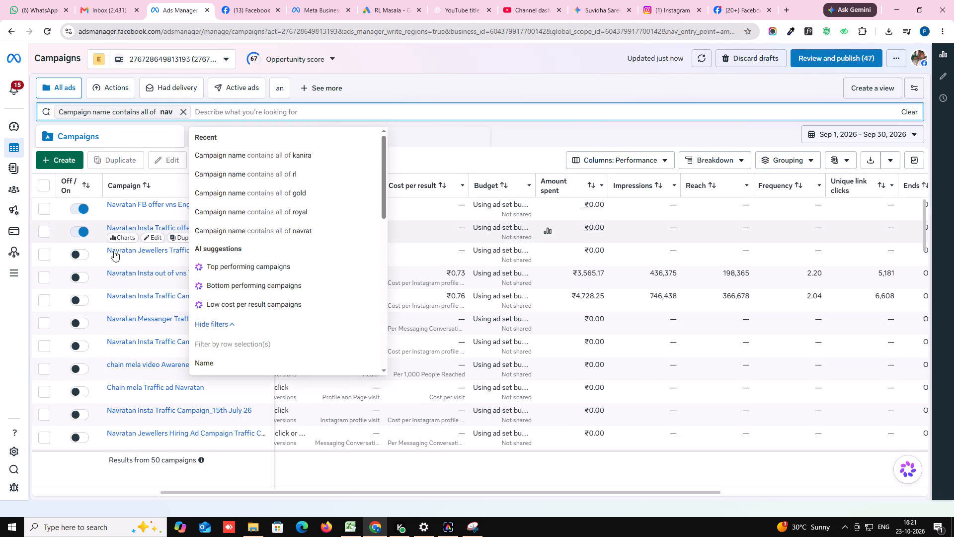
# Select the Navratan Insta out of vns Traffic, Navratan Insta Traffic and Navratan FB Engagement campaigns with September spend and show only their ad sets.
pyautogui.click(46, 278)
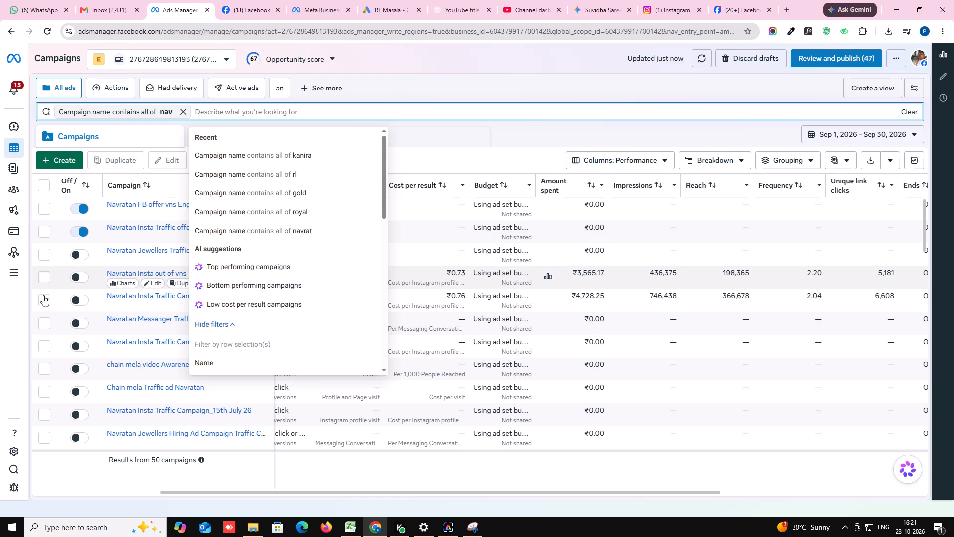
pyautogui.click(43, 300)
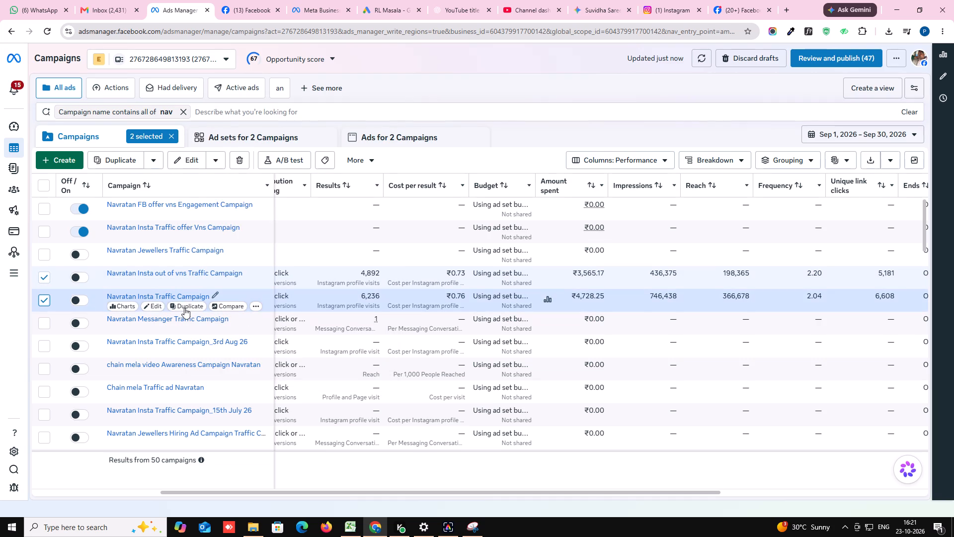
pyautogui.scroll(-3, 253, 276)
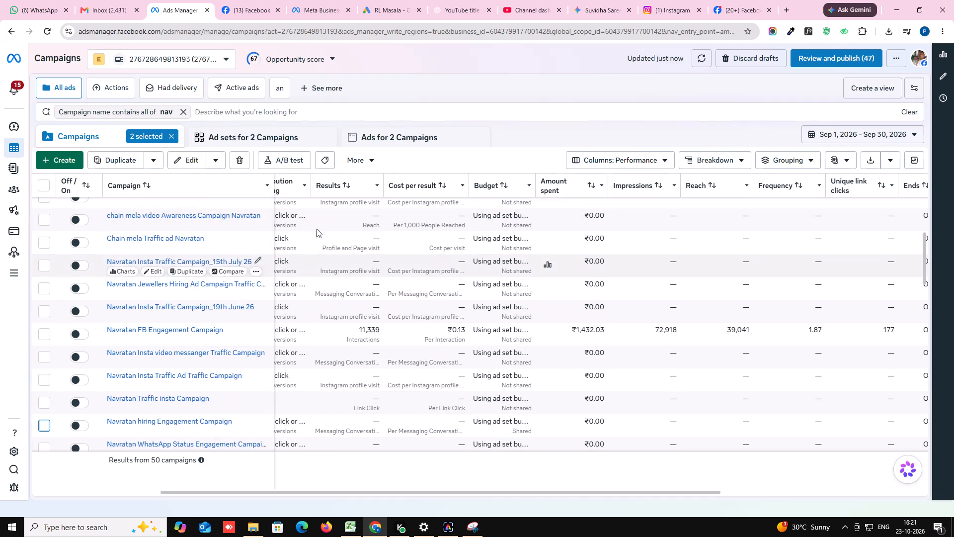
pyautogui.click(47, 335)
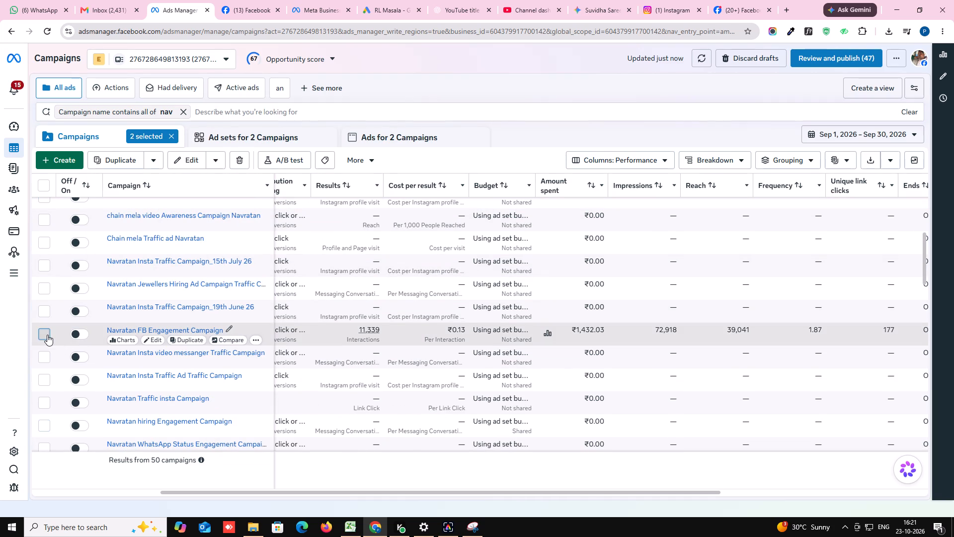
pyautogui.scroll(-4, 167, 283)
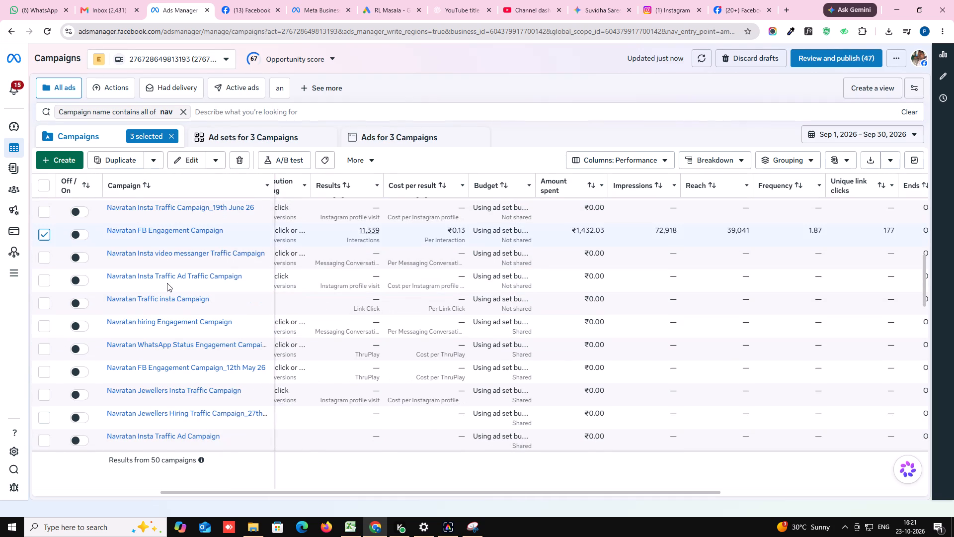
pyautogui.scroll(-4, 167, 283)
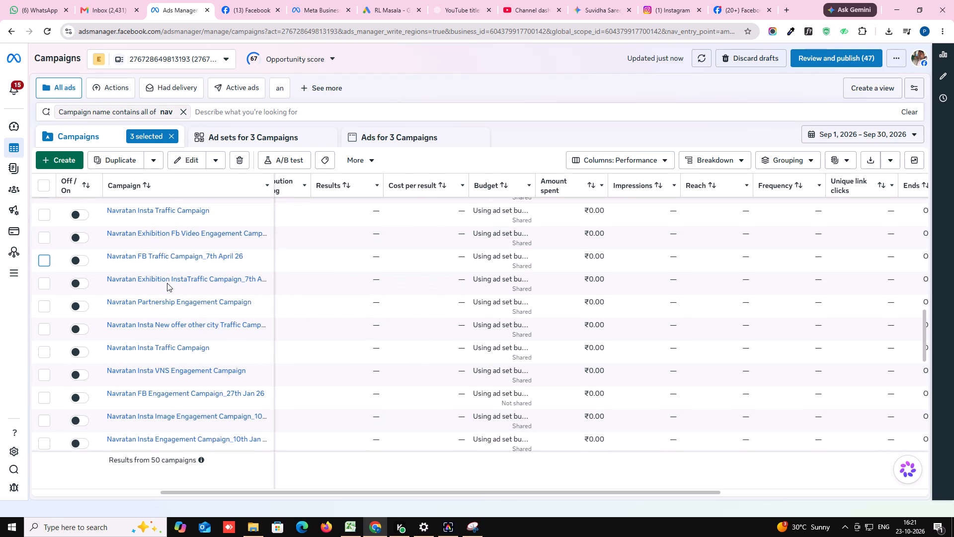
pyautogui.scroll(-14, 167, 283)
pyautogui.scroll(6, 167, 283)
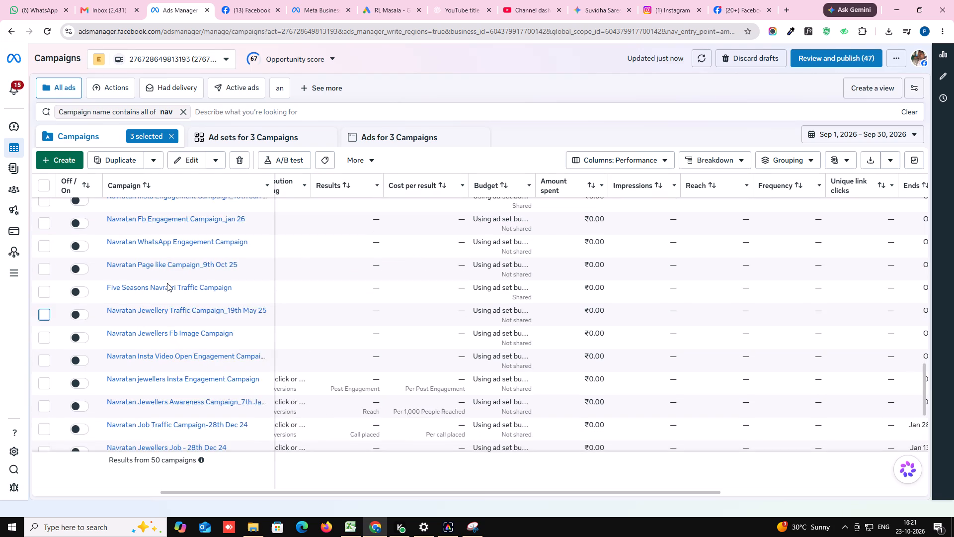
pyautogui.scroll(12, 167, 283)
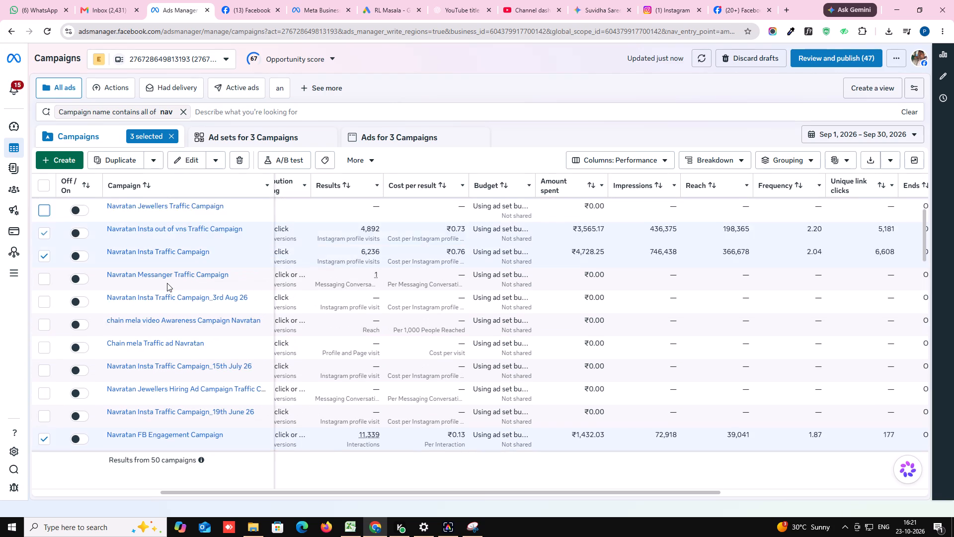
pyautogui.scroll(4, 167, 283)
pyautogui.click(240, 134)
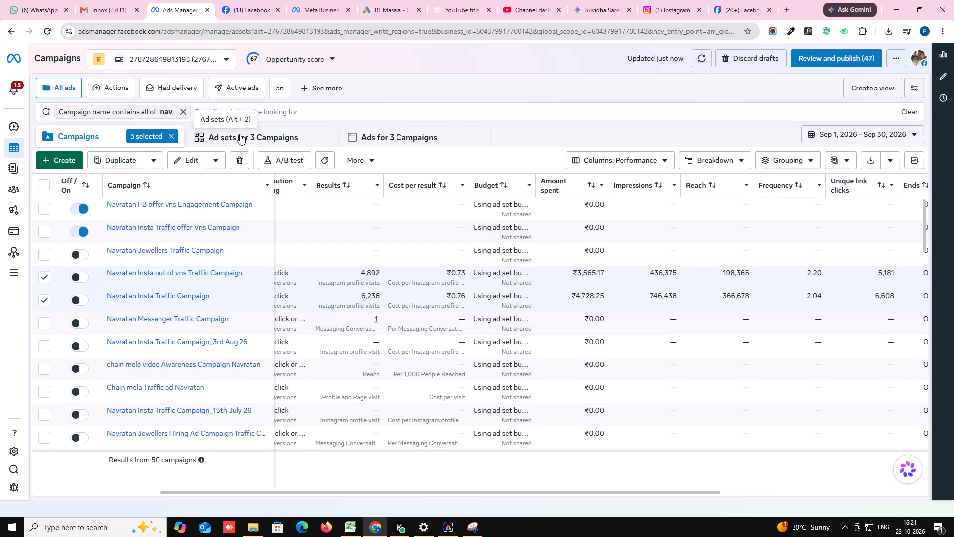
# Start a new Snipping Tool snip of the Navratan ad sets table, with columns from Results through Unique link clicks in view.
pyautogui.moveTo(263, 308); pyautogui.dragTo(268, 308)
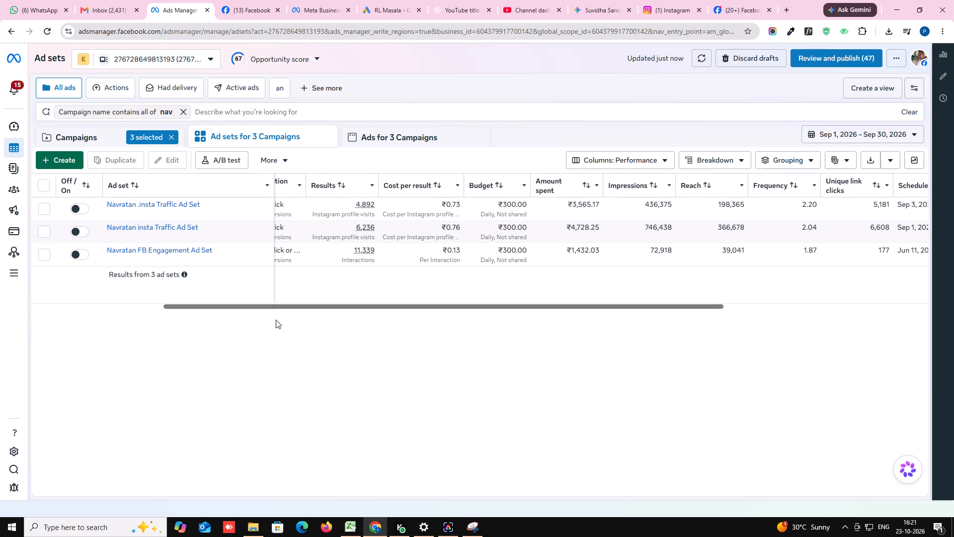
pyautogui.click(474, 532)
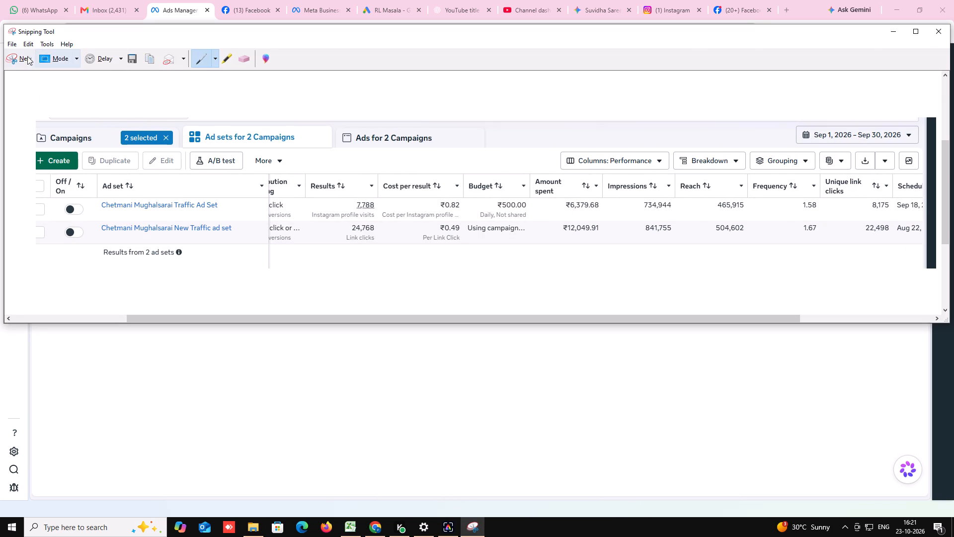
pyautogui.click(24, 57)
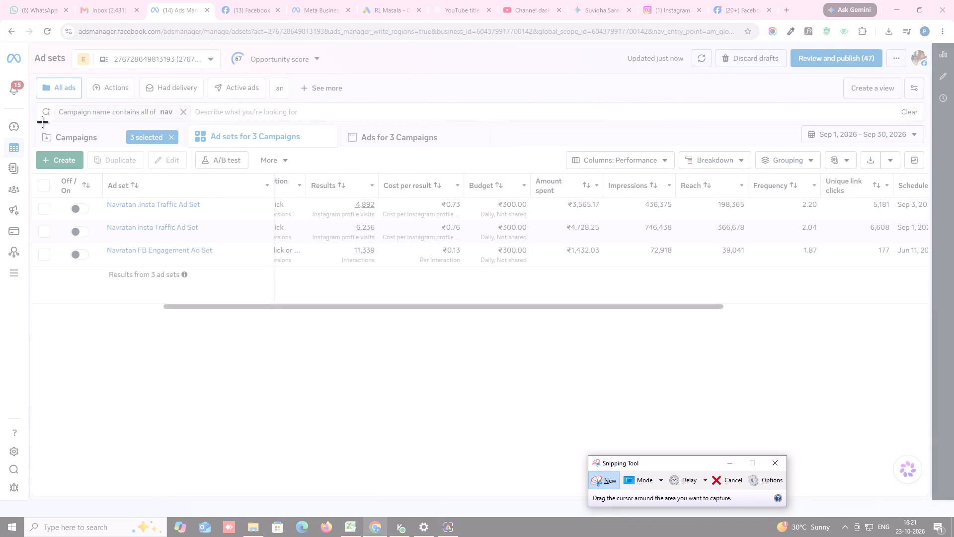
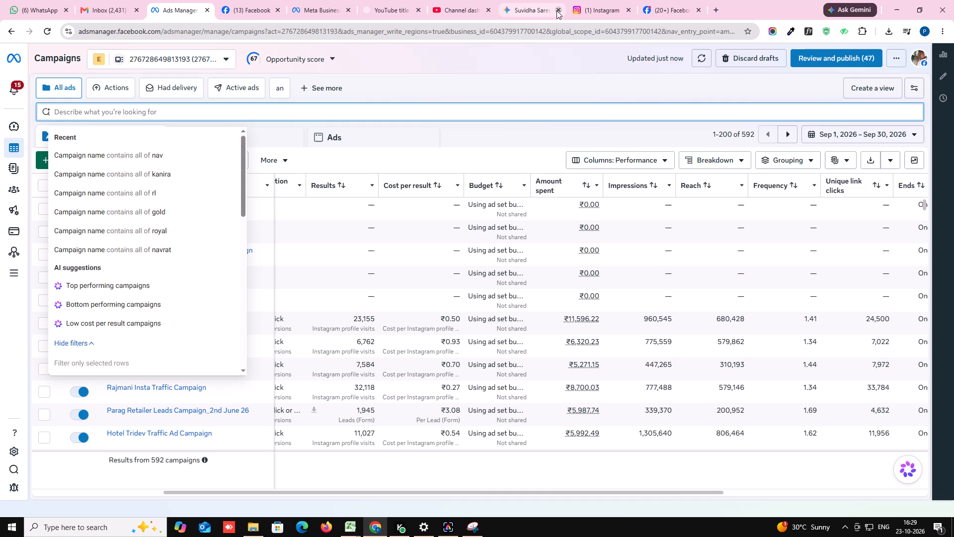
# Close the YouTube Channel dashboard, Instagram and (20+) Facebook browser tabs while keeping Ads Manager open.
pyautogui.click(488, 7)
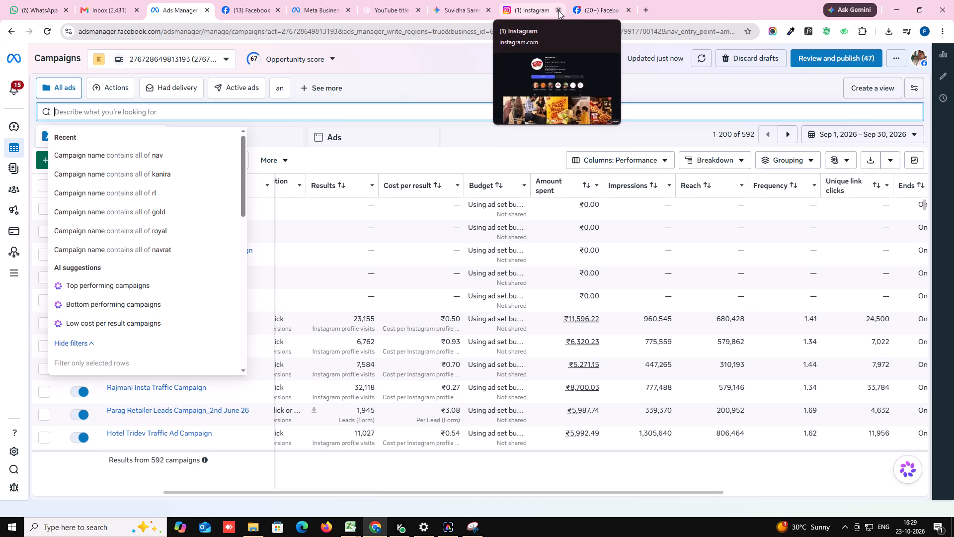
pyautogui.click(558, 10)
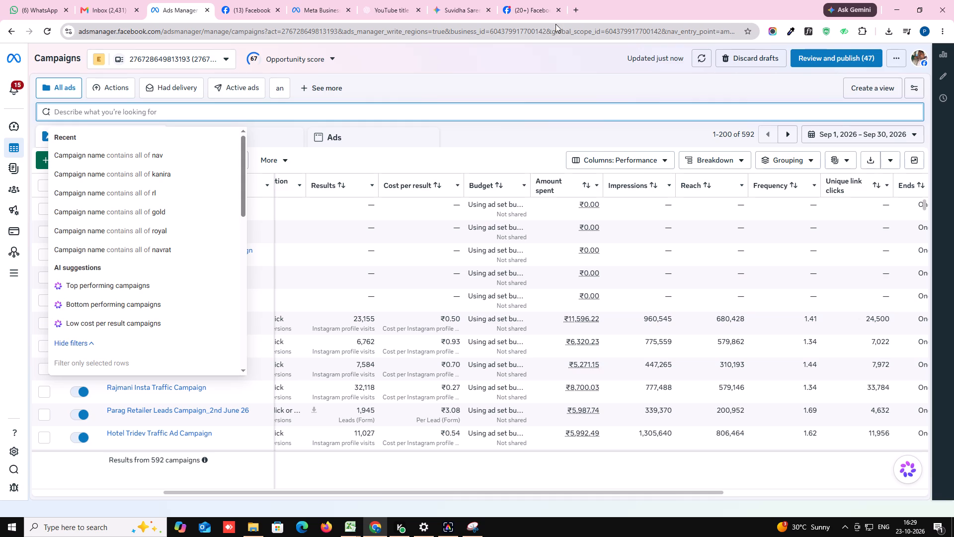
pyautogui.click(558, 10)
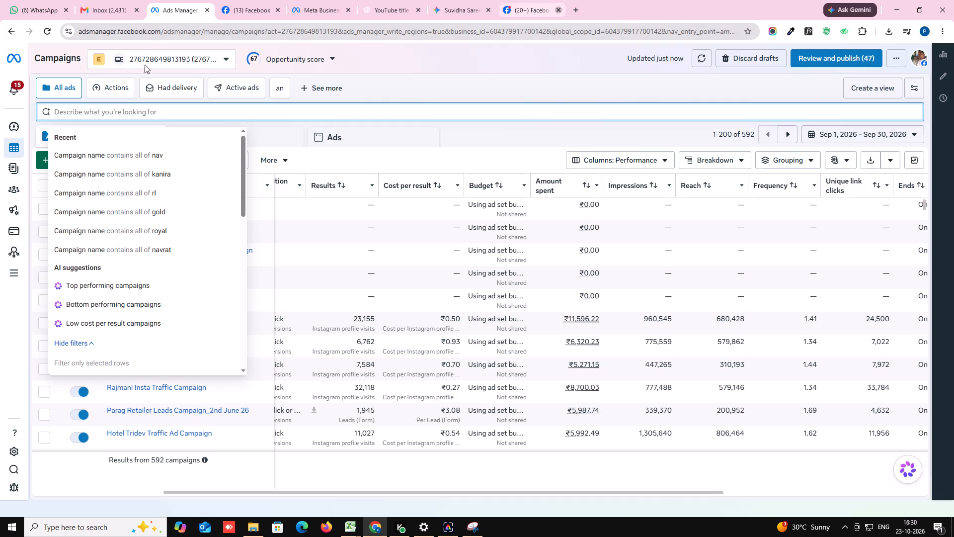